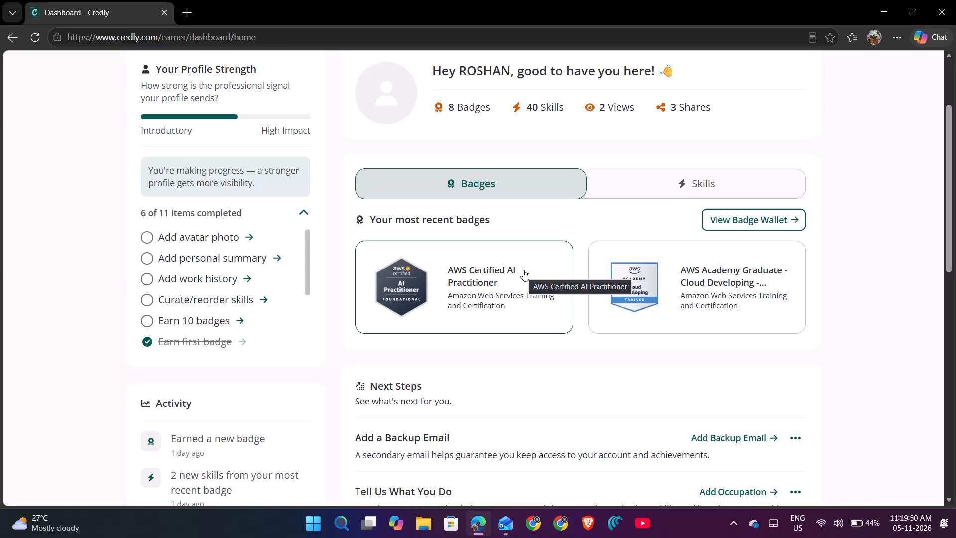
Open the AWS Certified AI Practitioner badge from the recent badges and go to its sharing page.
{"action": "left_click", "coordinate": [523, 270]}
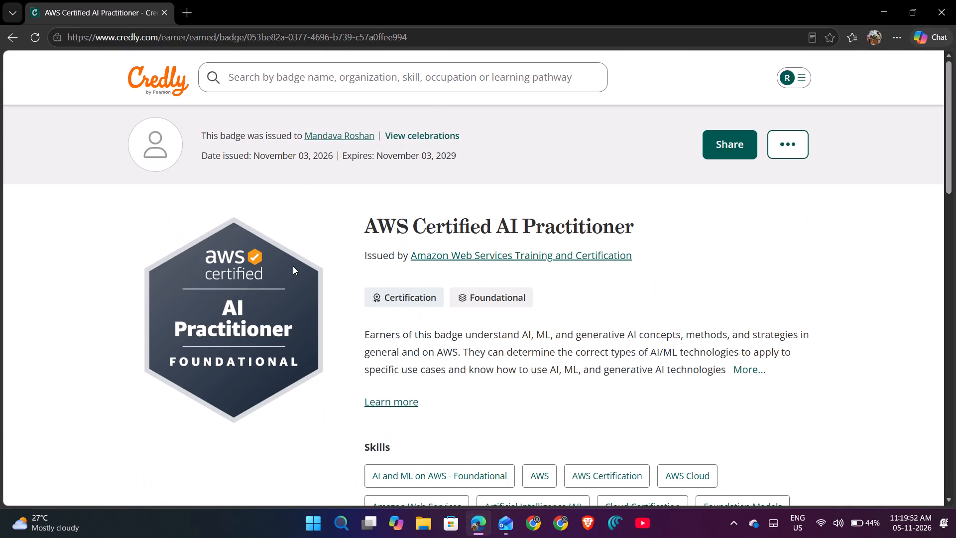
{"action": "scroll", "coordinate": [293, 266], "scroll_direction": "down", "scroll_amount": 2}
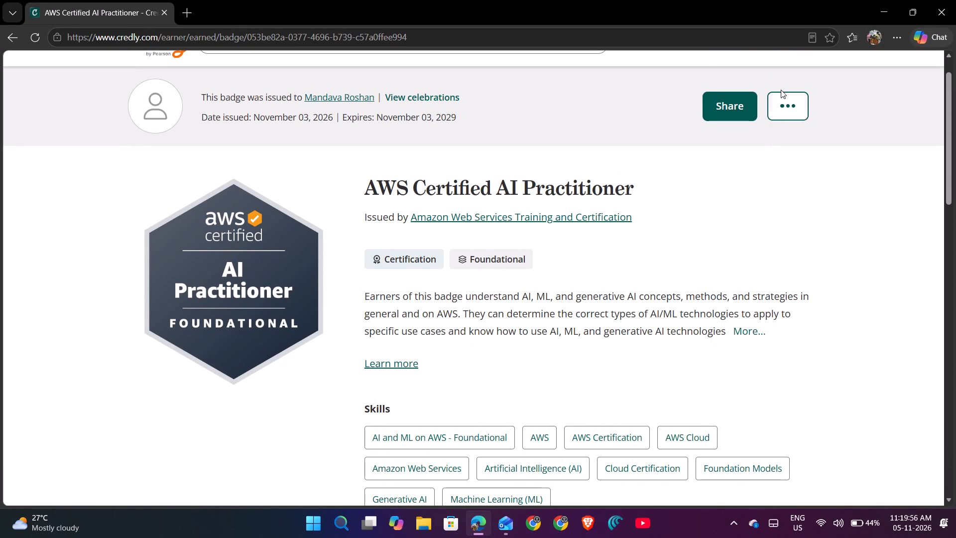
{"action": "left_click", "coordinate": [783, 102]}
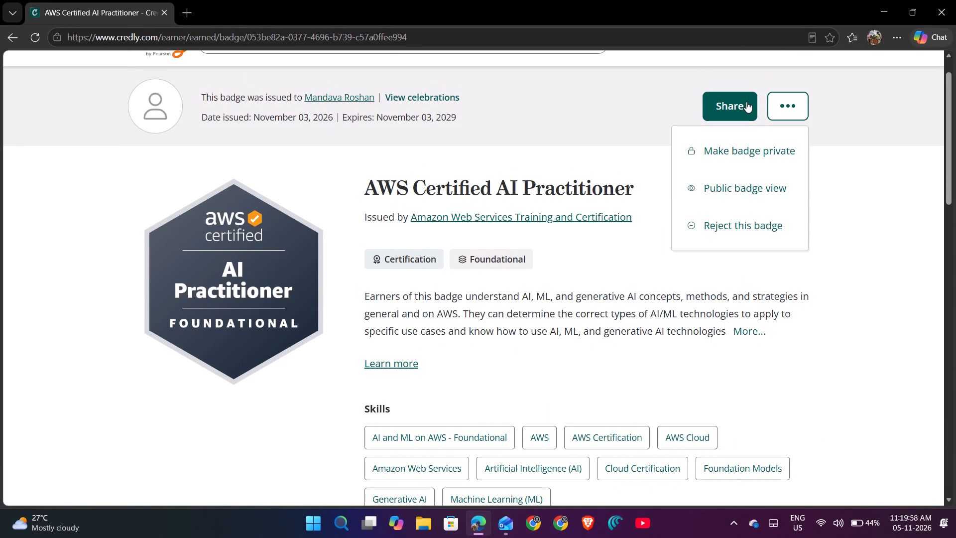
{"action": "left_click", "coordinate": [746, 102]}
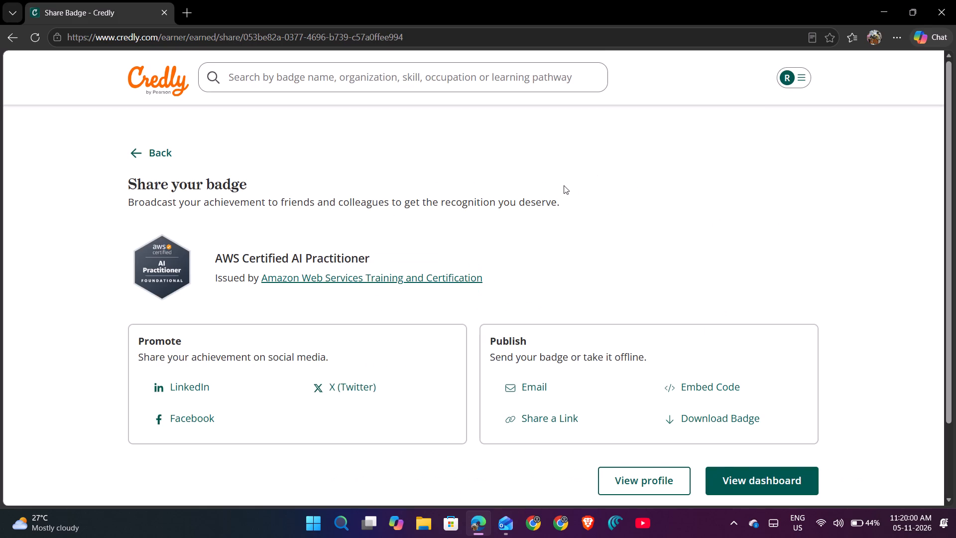
View the badge's public link under the sharing options, then close it.
{"action": "scroll", "coordinate": [564, 185], "scroll_direction": "down", "scroll_amount": 1}
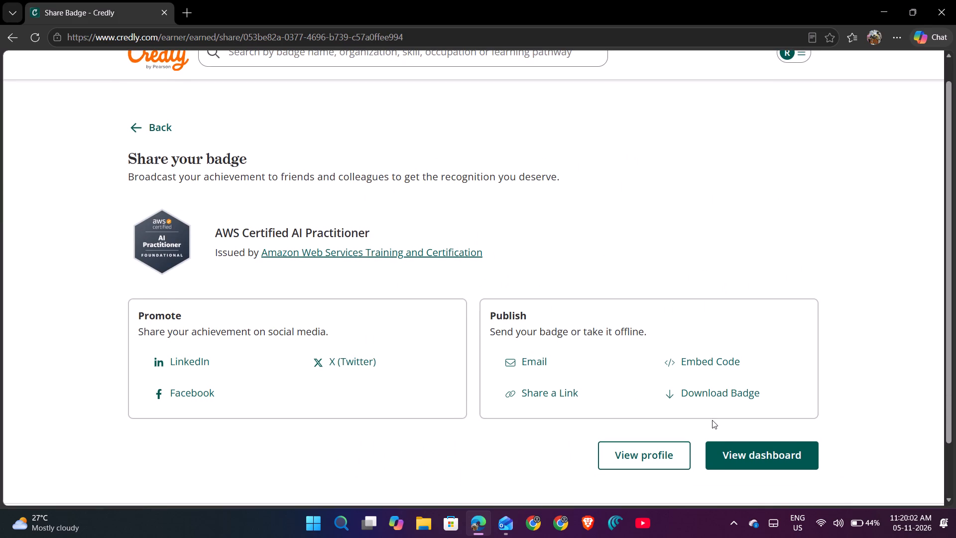
{"action": "left_click", "coordinate": [562, 389]}
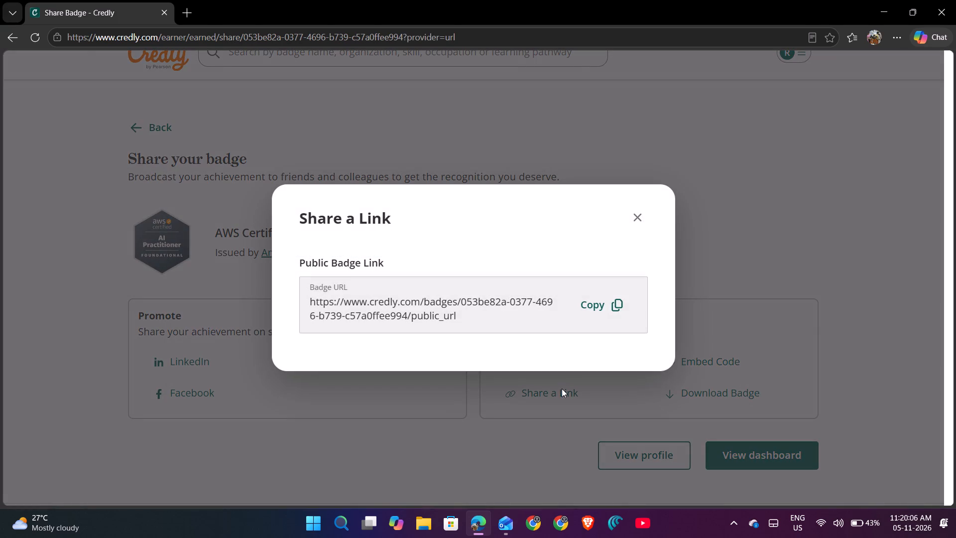
{"action": "left_click", "coordinate": [638, 219]}
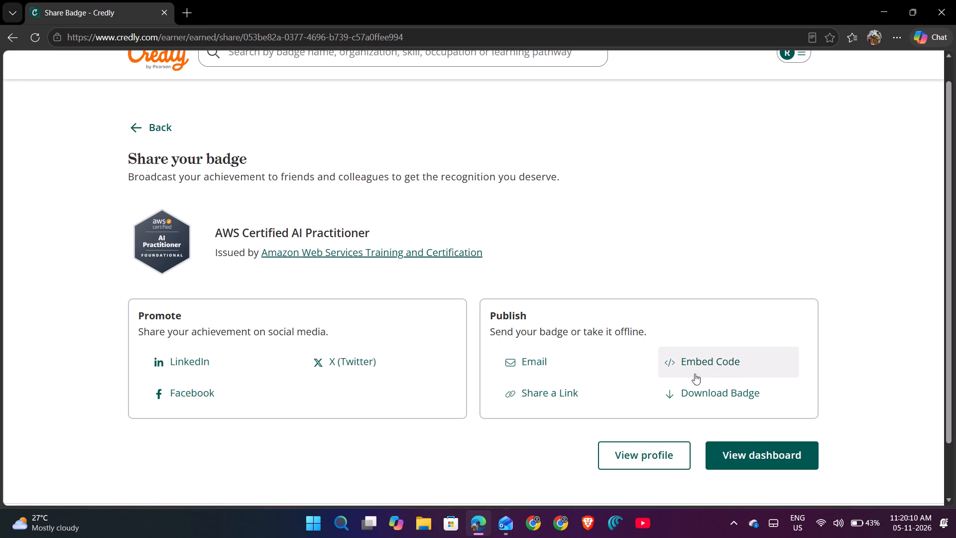
Download the badge image resized to 348 x 348 px and close the download dialog.
{"action": "left_click", "coordinate": [701, 397]}
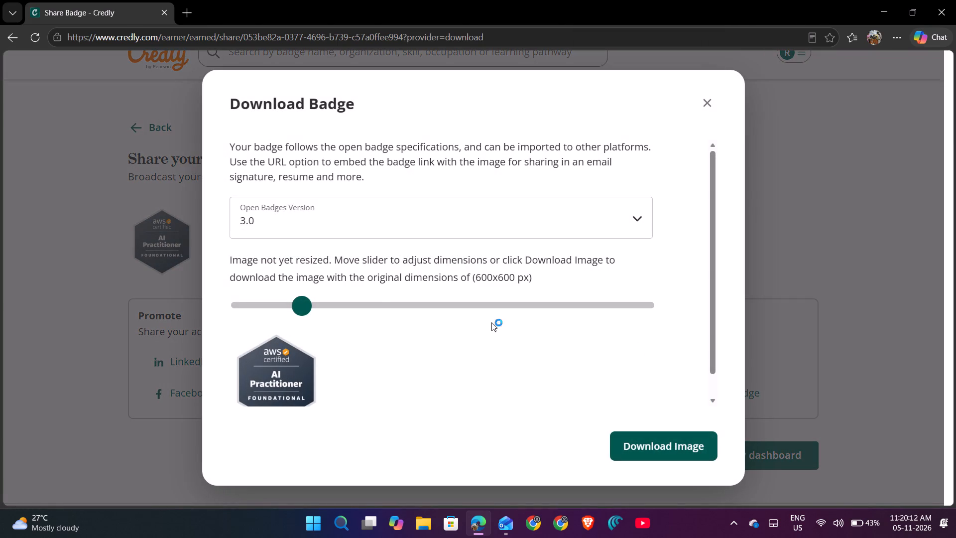
{"action": "left_click_drag", "start_coordinate": [307, 301], "coordinate": [393, 305]}
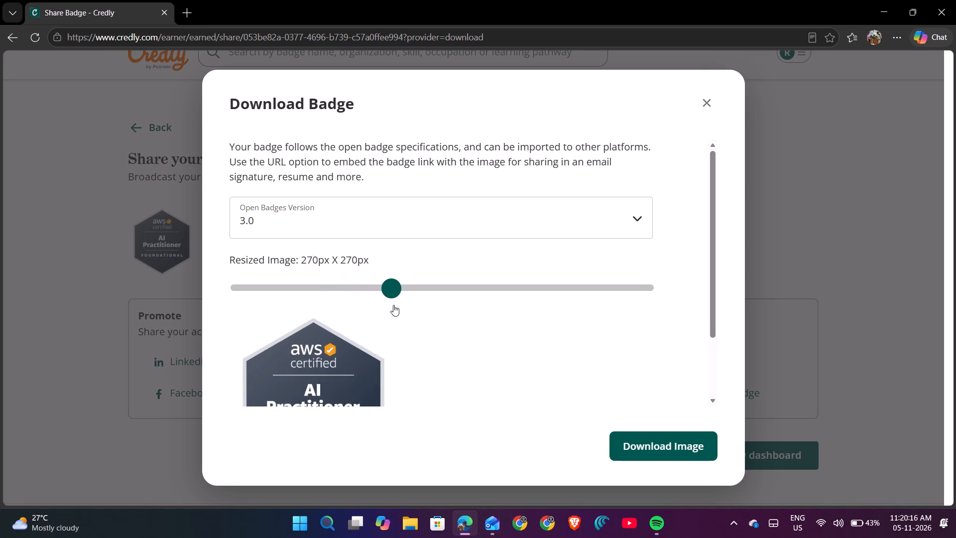
{"action": "left_click_drag", "start_coordinate": [393, 305], "coordinate": [439, 308]}
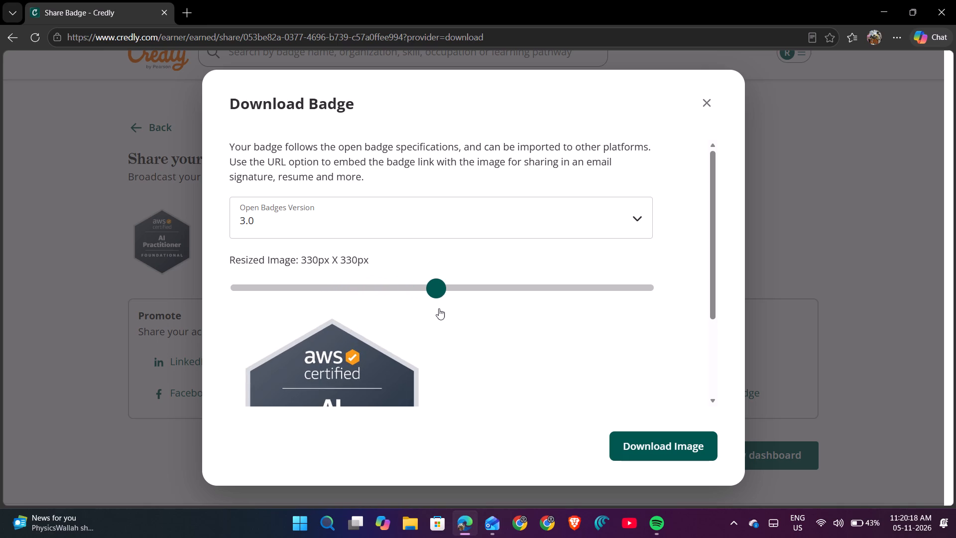
{"action": "left_click_drag", "start_coordinate": [439, 308], "coordinate": [465, 312]}
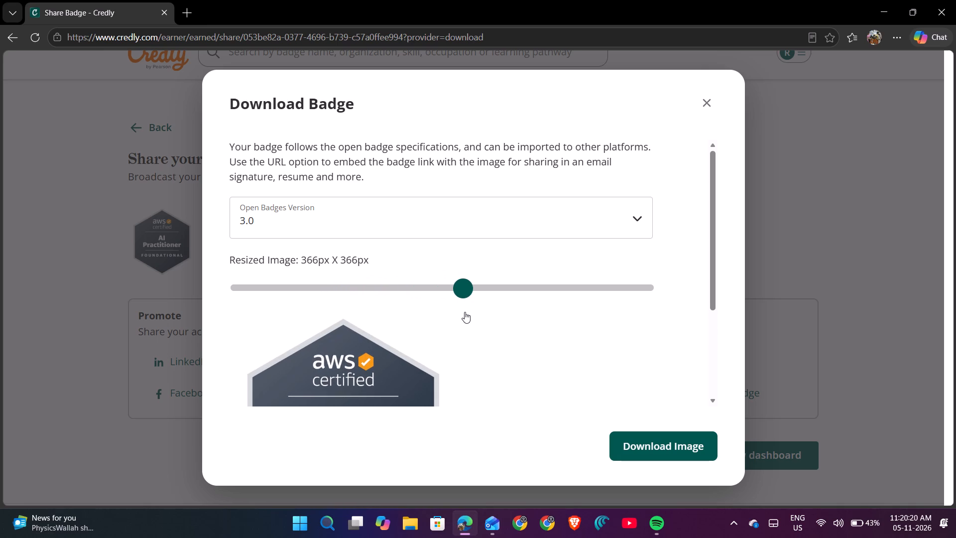
{"action": "left_click_drag", "start_coordinate": [465, 312], "coordinate": [451, 316]}
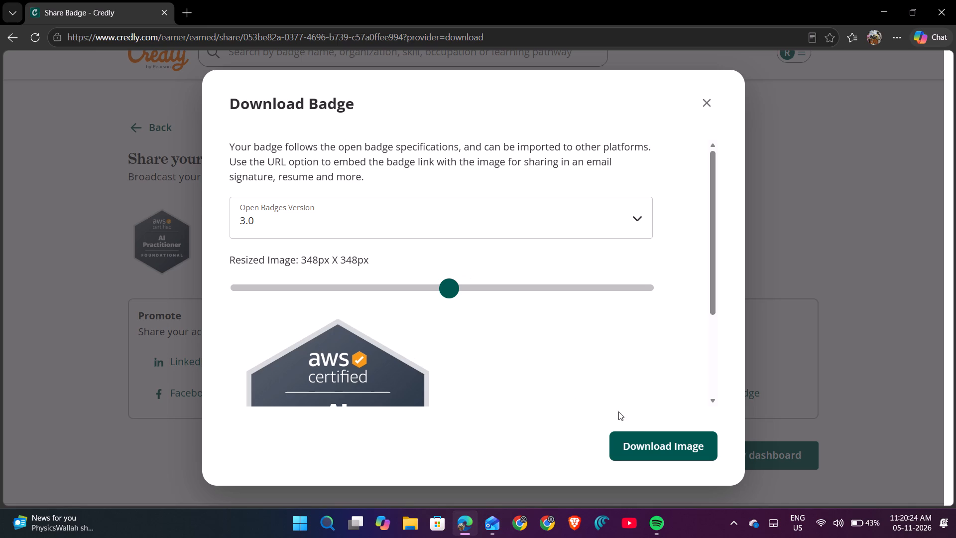
{"action": "left_click", "coordinate": [646, 440]}
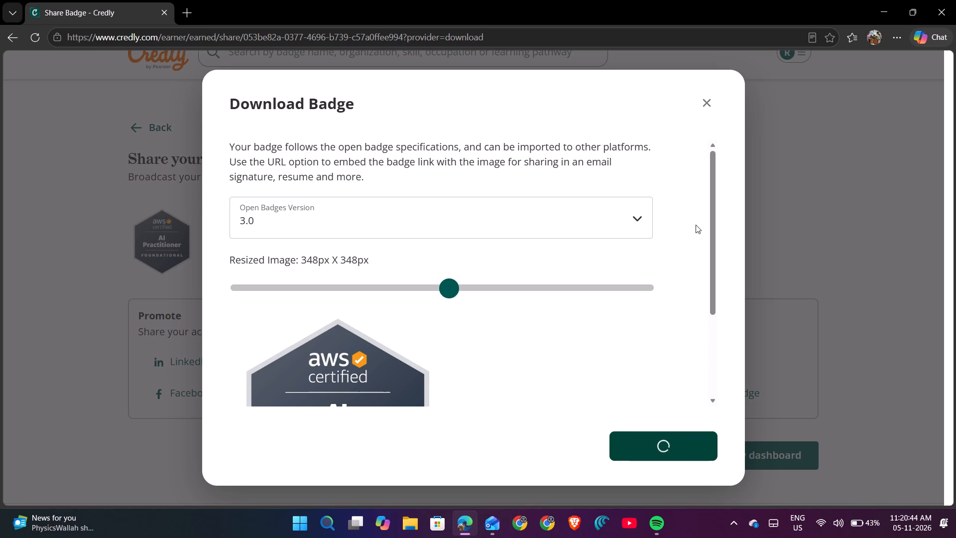
{"action": "scroll", "coordinate": [539, 284], "scroll_direction": "down", "scroll_amount": 4}
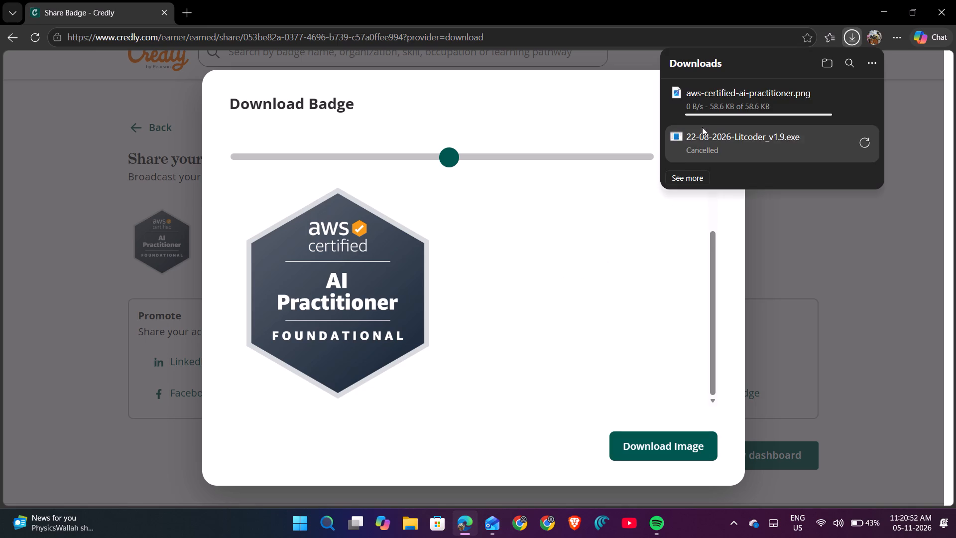
{"action": "left_click", "coordinate": [608, 104]}
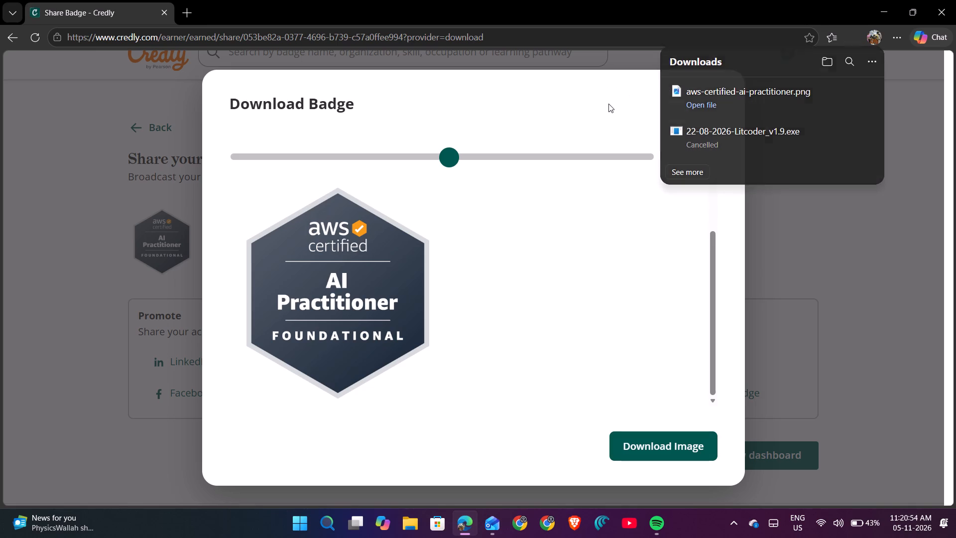
{"action": "left_click", "coordinate": [711, 100]}
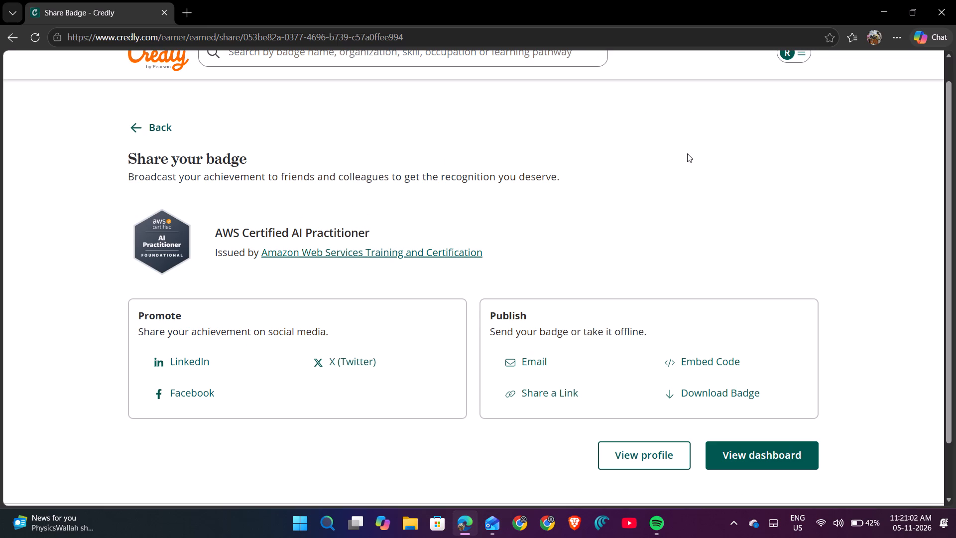
Return from the badge sharing page to the dashboard.
{"action": "scroll", "coordinate": [534, 261], "scroll_direction": "down", "scroll_amount": 2}
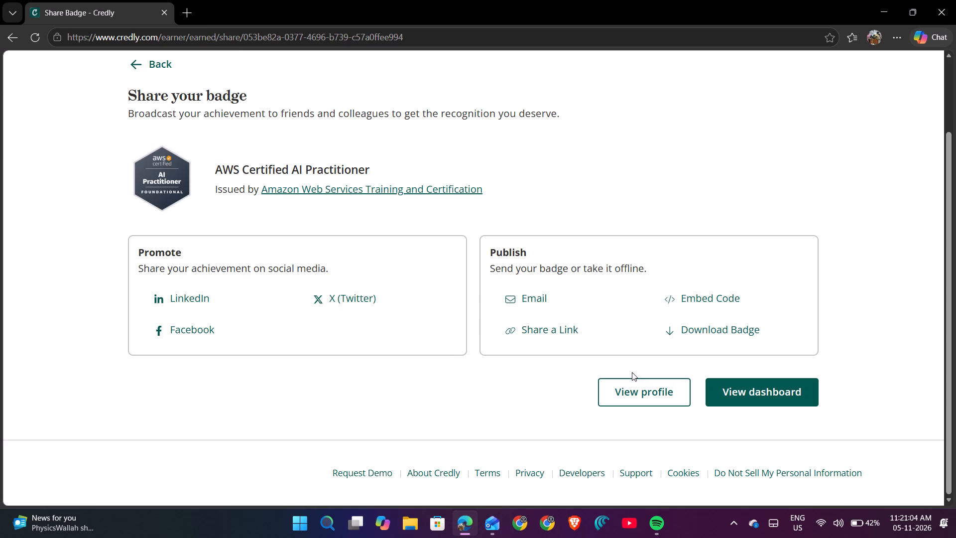
{"action": "scroll", "coordinate": [632, 372], "scroll_direction": "up", "scroll_amount": 2}
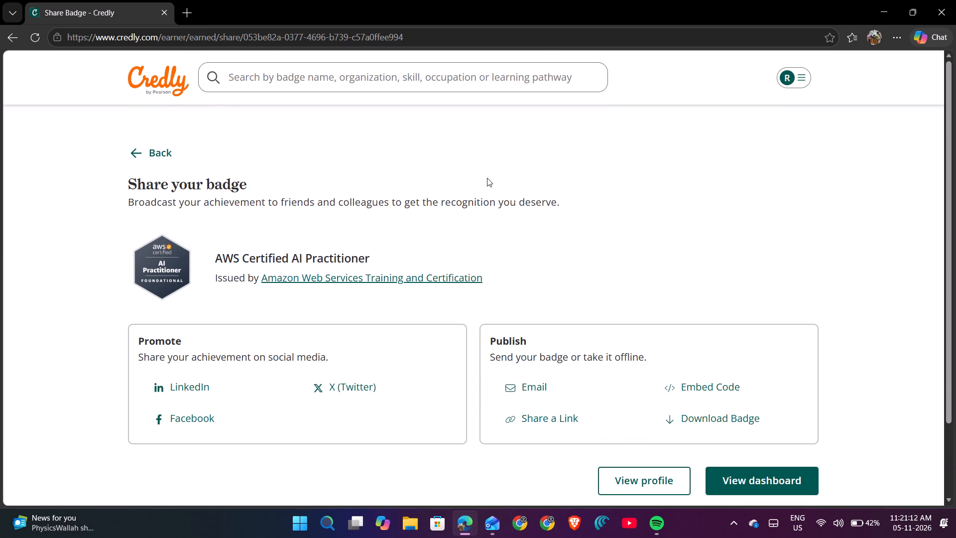
{"action": "left_click", "coordinate": [786, 85]}
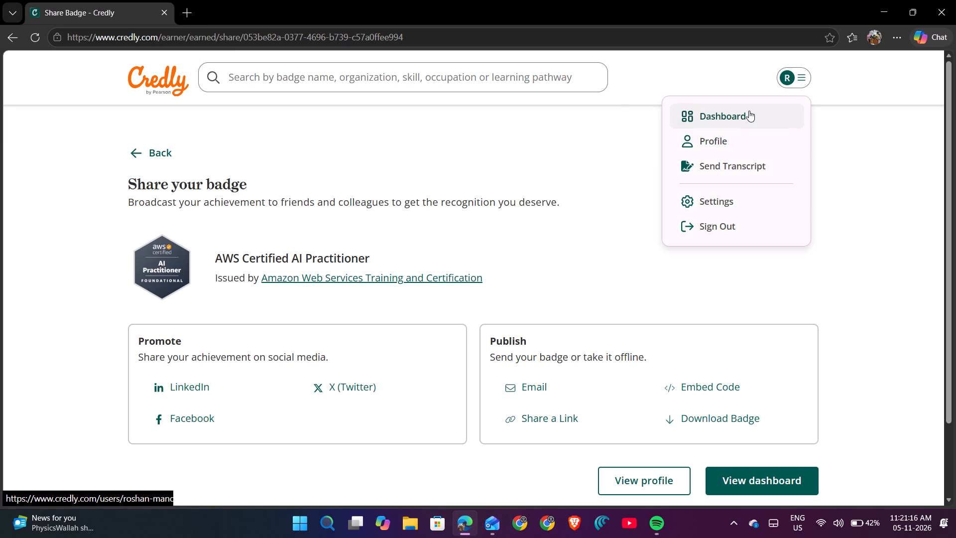
{"action": "left_click", "coordinate": [749, 110]}
Look through the dashboard's next steps, quick actions and the suggested badges for continuing the learning journey.
{"action": "scroll", "coordinate": [622, 217], "scroll_direction": "down", "scroll_amount": 1}
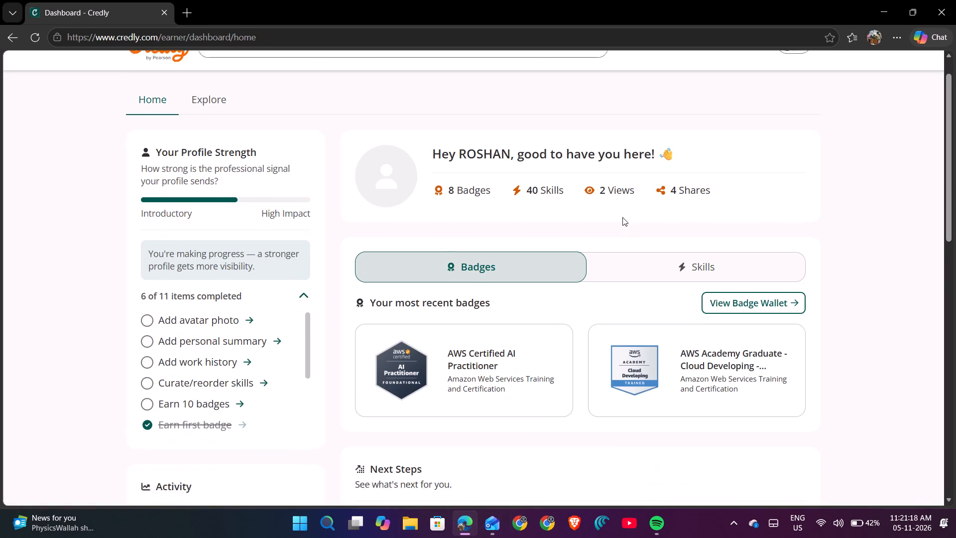
{"action": "scroll", "coordinate": [622, 217], "scroll_direction": "down", "scroll_amount": 5}
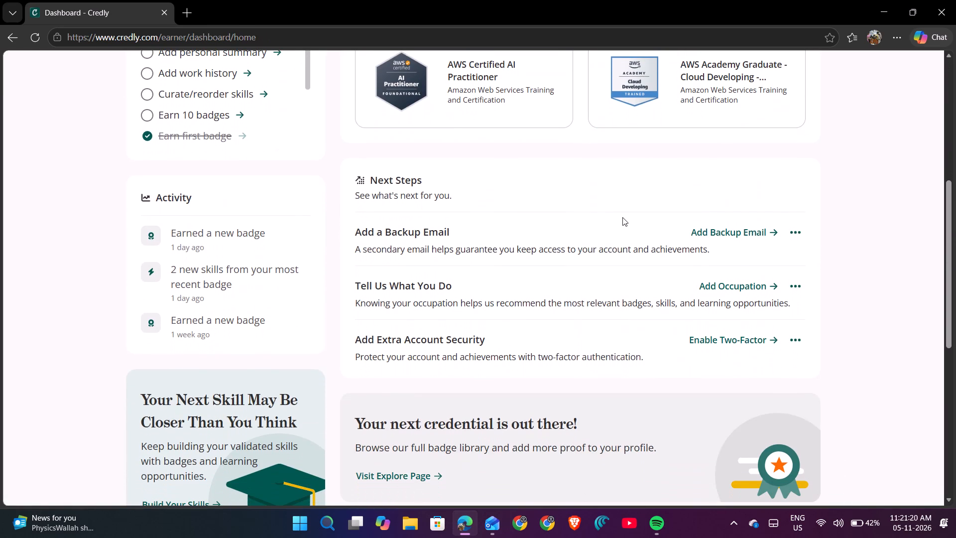
{"action": "scroll", "coordinate": [670, 187], "scroll_direction": "down", "scroll_amount": 2}
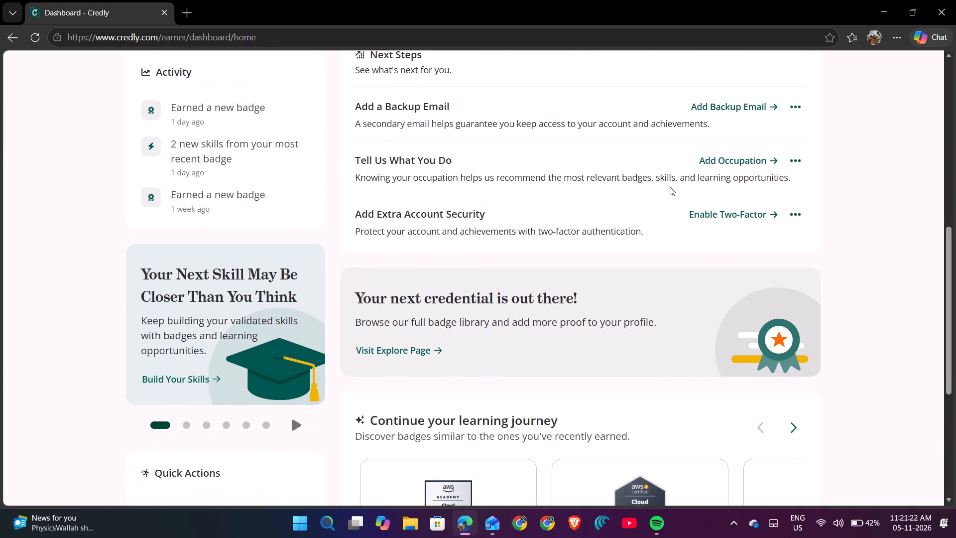
{"action": "scroll", "coordinate": [670, 187], "scroll_direction": "up", "scroll_amount": 3}
{"action": "scroll", "coordinate": [670, 187], "scroll_direction": "down", "scroll_amount": 5}
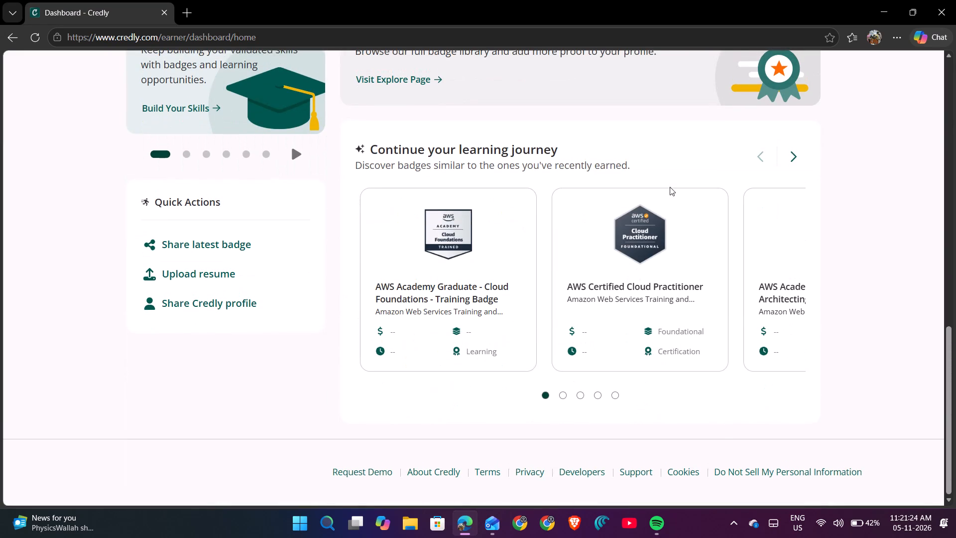
{"action": "left_click", "coordinate": [788, 155]}
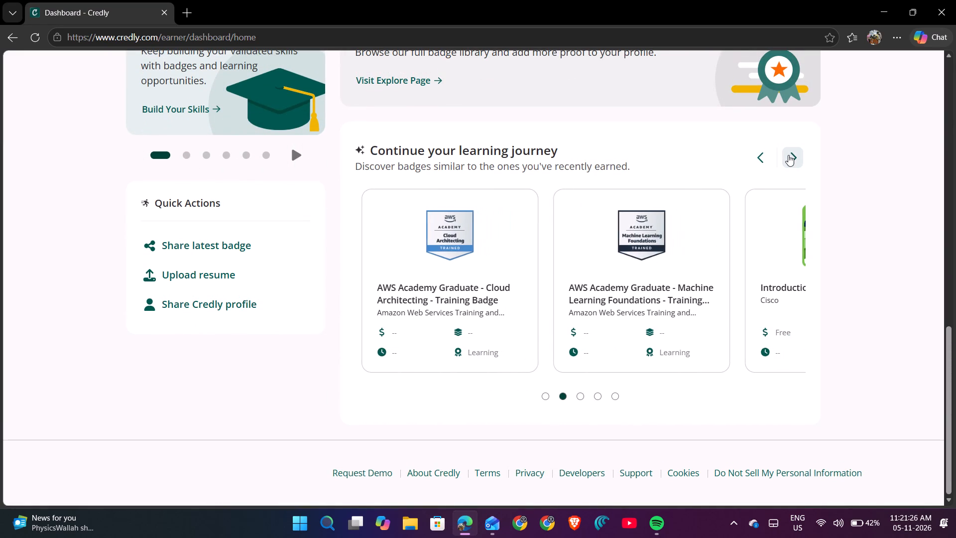
{"action": "left_click", "coordinate": [764, 162]}
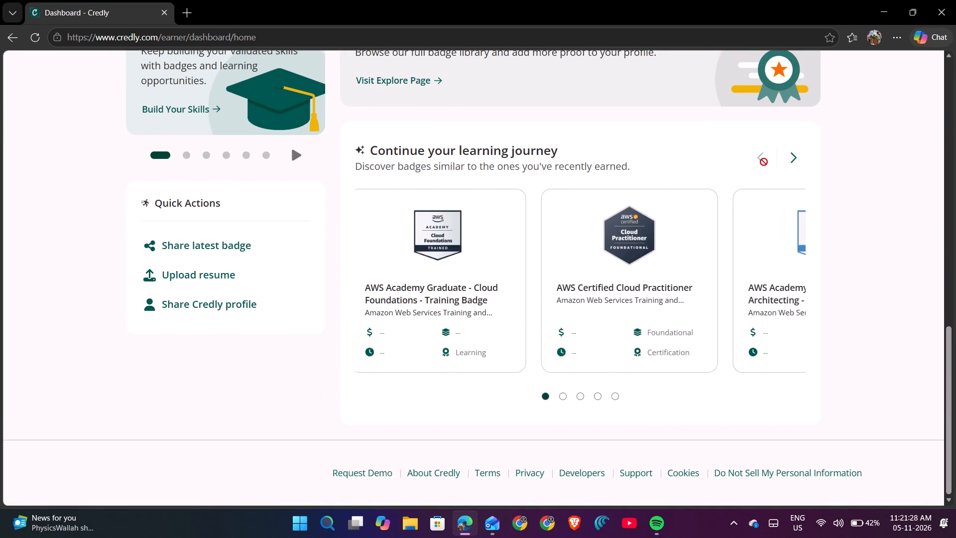
{"action": "scroll", "coordinate": [706, 149], "scroll_direction": "up", "scroll_amount": 2}
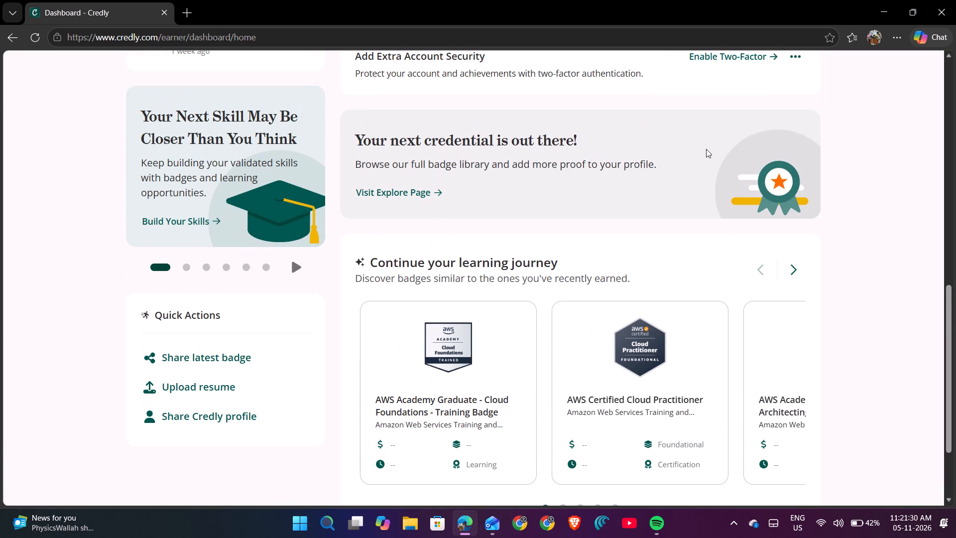
{"action": "scroll", "coordinate": [706, 149], "scroll_direction": "up", "scroll_amount": 5}
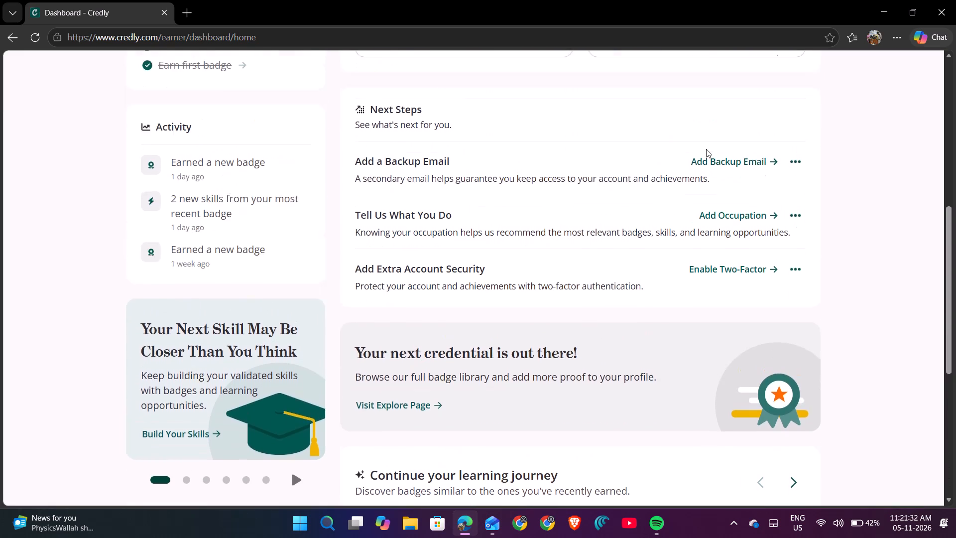
{"action": "scroll", "coordinate": [706, 149], "scroll_direction": "up", "scroll_amount": 2}
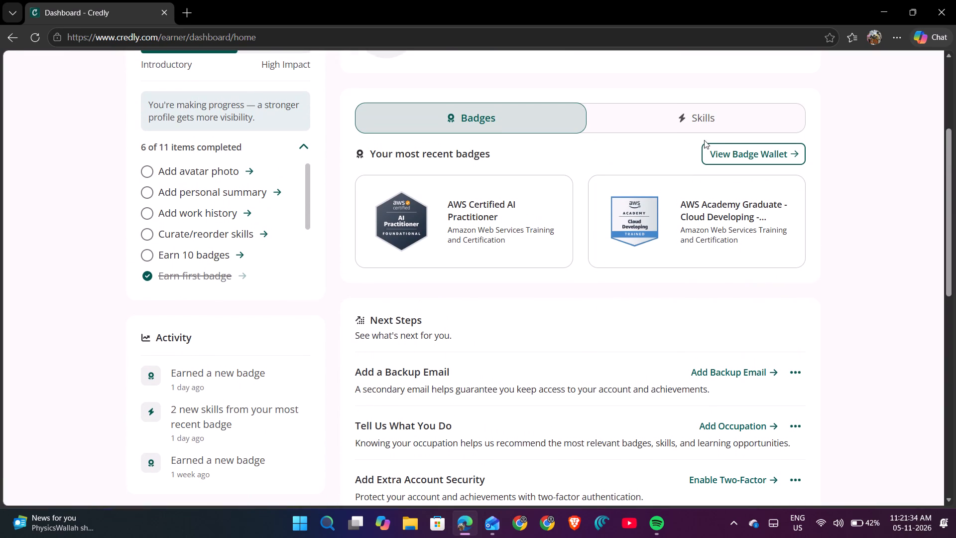
{"action": "scroll", "coordinate": [701, 118], "scroll_direction": "up", "scroll_amount": 2}
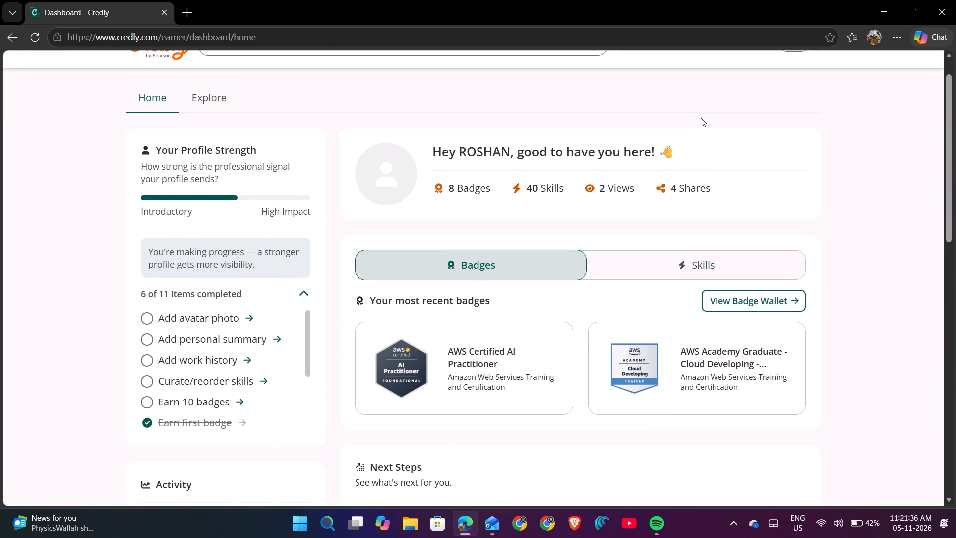
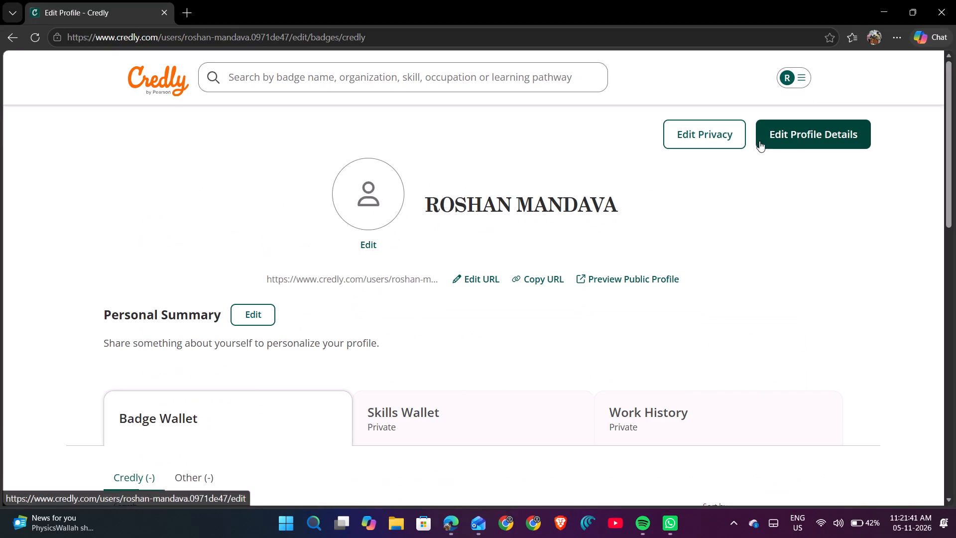
Open the AWS Certified AI Practitioner badge from the profile's badge wallet and examine its details, from description to skills.
{"action": "scroll", "coordinate": [556, 270], "scroll_direction": "down", "scroll_amount": 1}
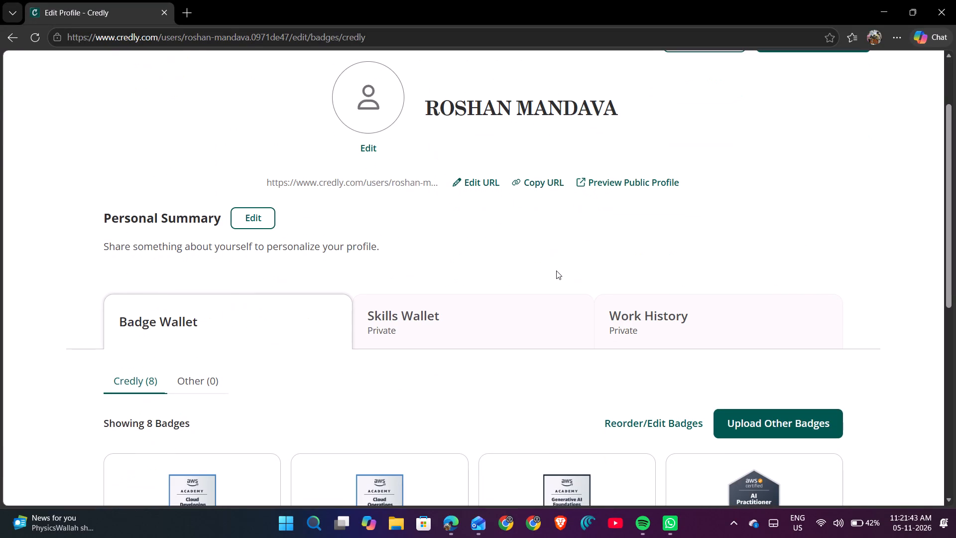
{"action": "scroll", "coordinate": [556, 270], "scroll_direction": "down", "scroll_amount": 2}
{"action": "left_click", "coordinate": [708, 407]}
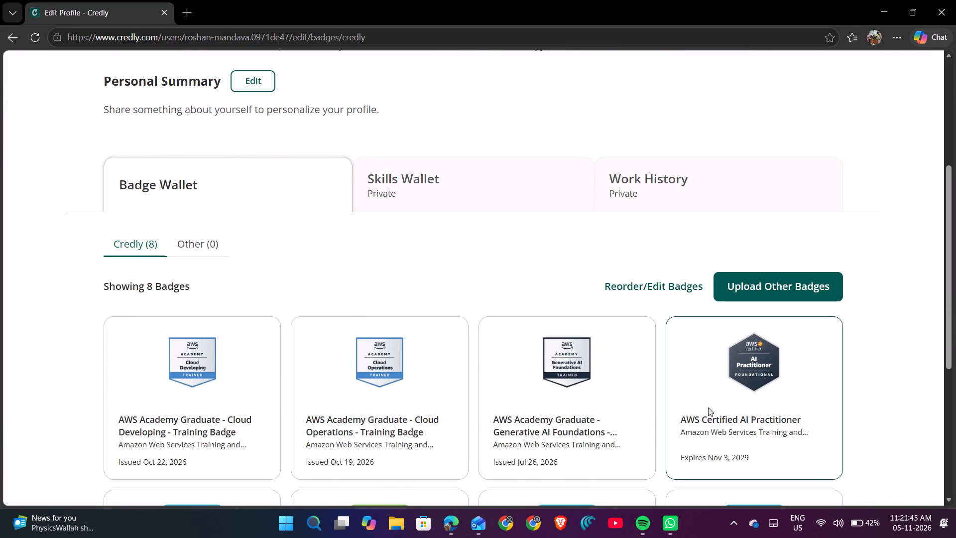
{"action": "scroll", "coordinate": [658, 213], "scroll_direction": "down", "scroll_amount": 5}
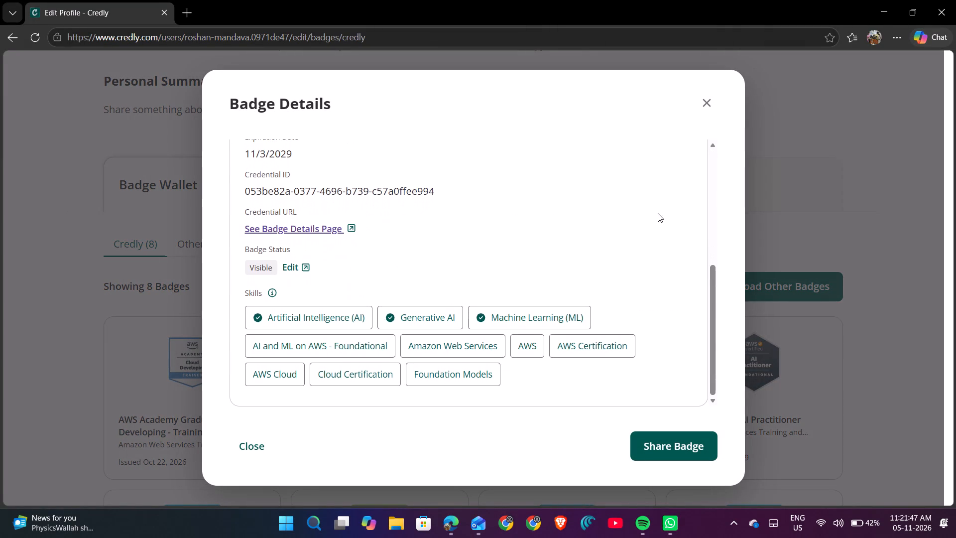
{"action": "scroll", "coordinate": [658, 213], "scroll_direction": "down", "scroll_amount": 3}
{"action": "scroll", "coordinate": [658, 213], "scroll_direction": "up", "scroll_amount": 5}
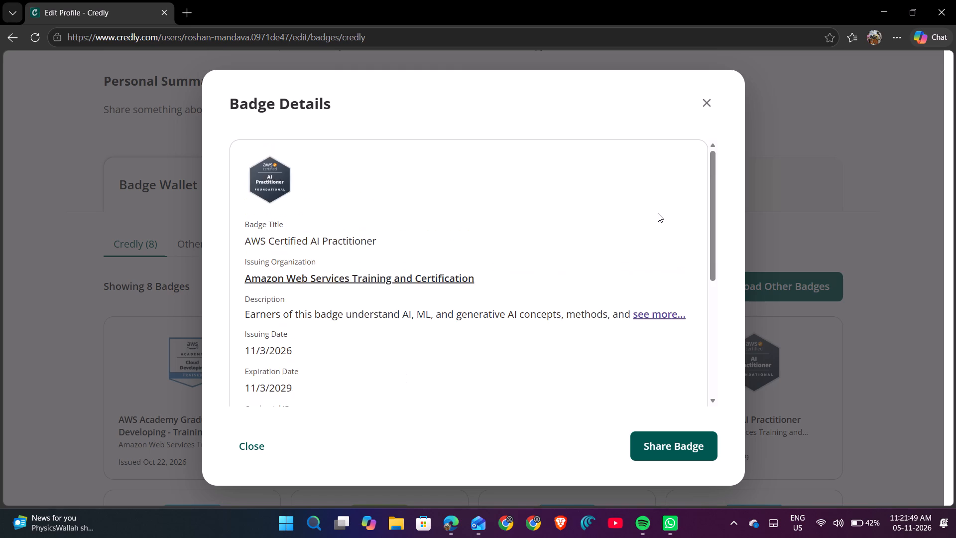
{"action": "scroll", "coordinate": [658, 213], "scroll_direction": "down", "scroll_amount": 4}
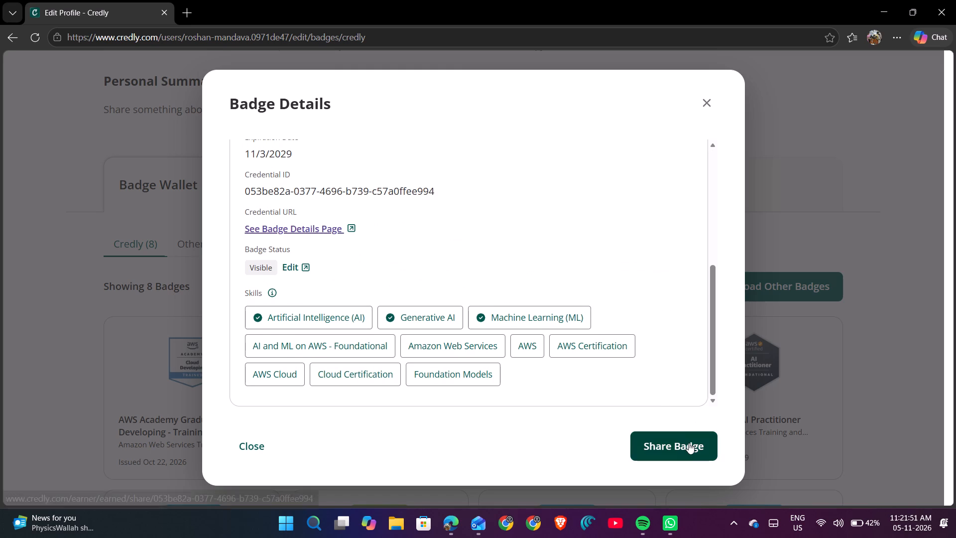
Open the badge's sharing options, view the email sharing form, and close it without sending.
{"action": "left_click", "coordinate": [689, 443]}
{"action": "scroll", "coordinate": [620, 300], "scroll_direction": "down", "scroll_amount": 1}
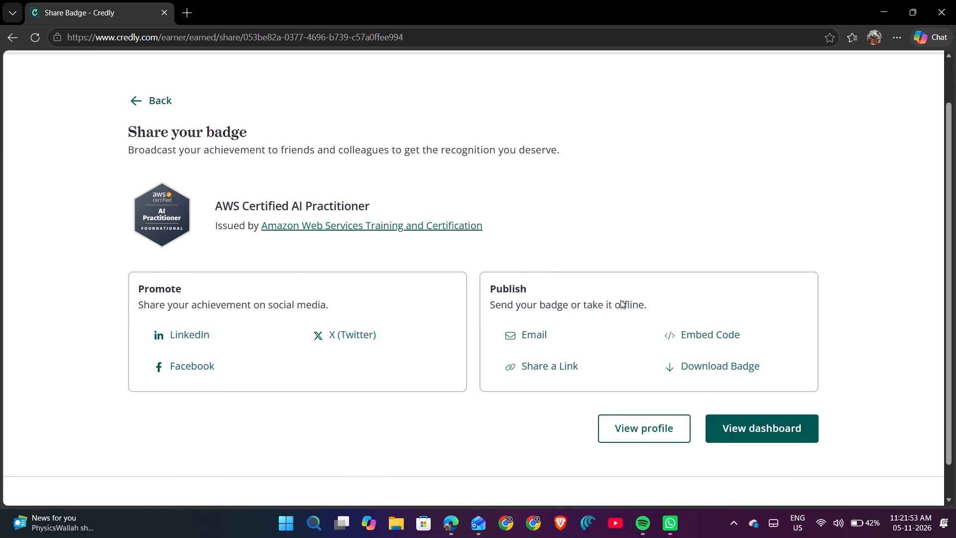
{"action": "scroll", "coordinate": [620, 300], "scroll_direction": "down", "scroll_amount": 1}
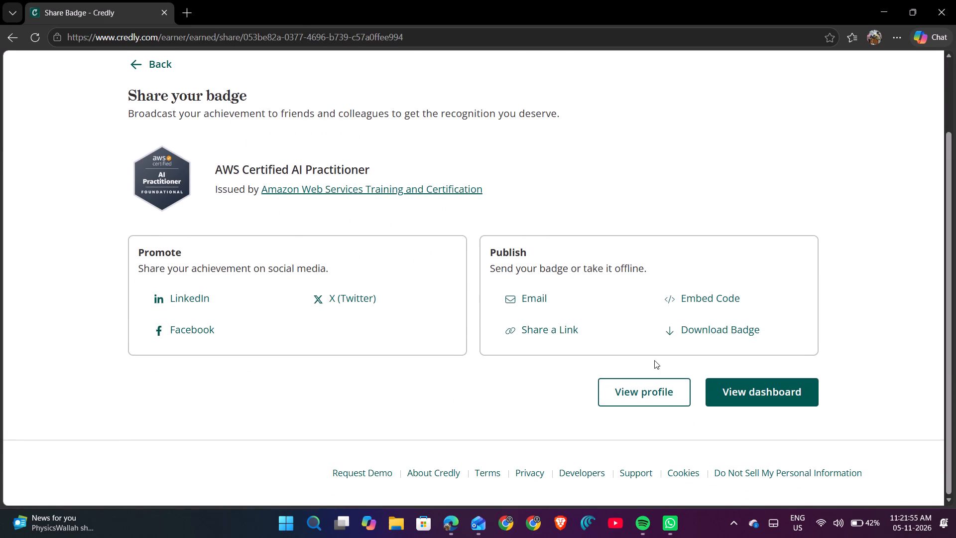
{"action": "left_click", "coordinate": [542, 296]}
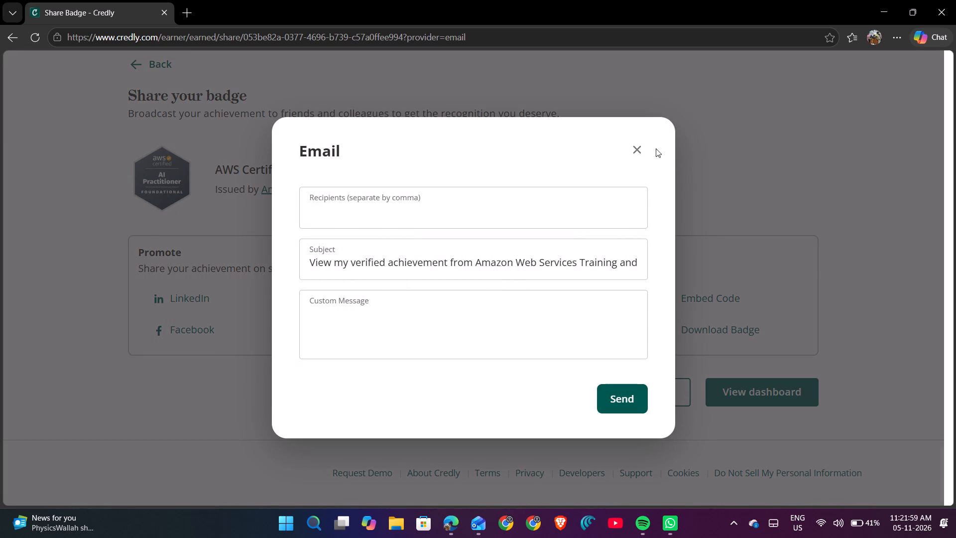
{"action": "left_click", "coordinate": [640, 153]}
Return from the badge sharing page to the dashboard and look over its recent badges and next steps.
{"action": "scroll", "coordinate": [601, 212], "scroll_direction": "up", "scroll_amount": 1}
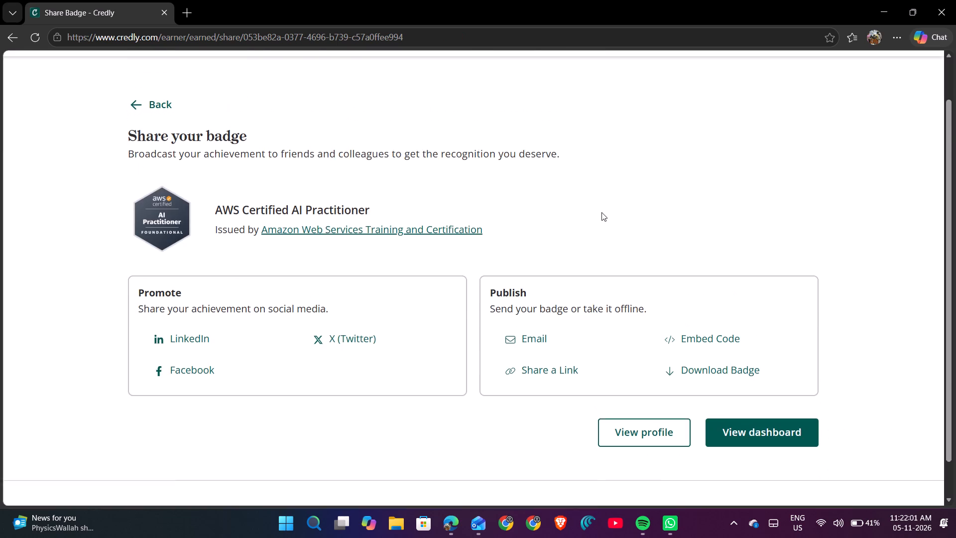
{"action": "scroll", "coordinate": [601, 212], "scroll_direction": "up", "scroll_amount": 2}
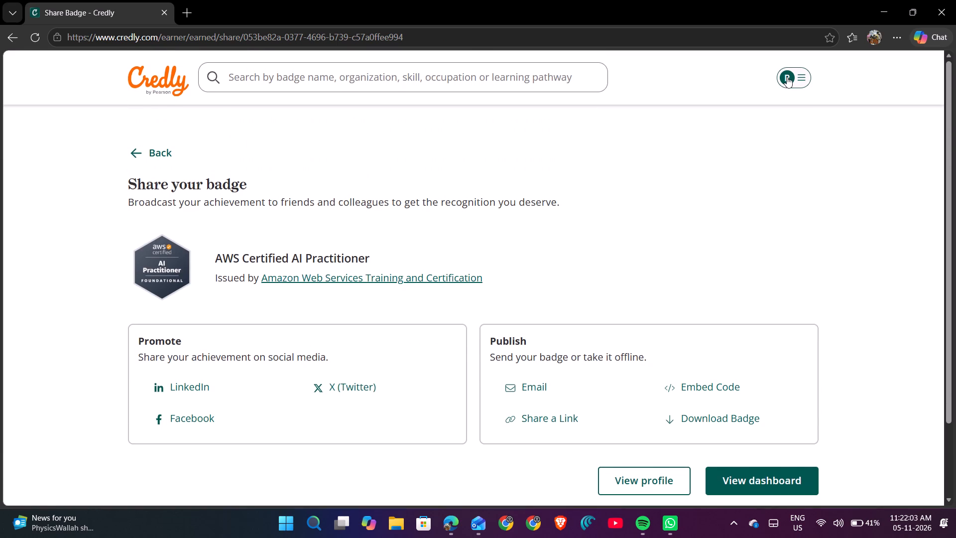
{"action": "left_click", "coordinate": [797, 75]}
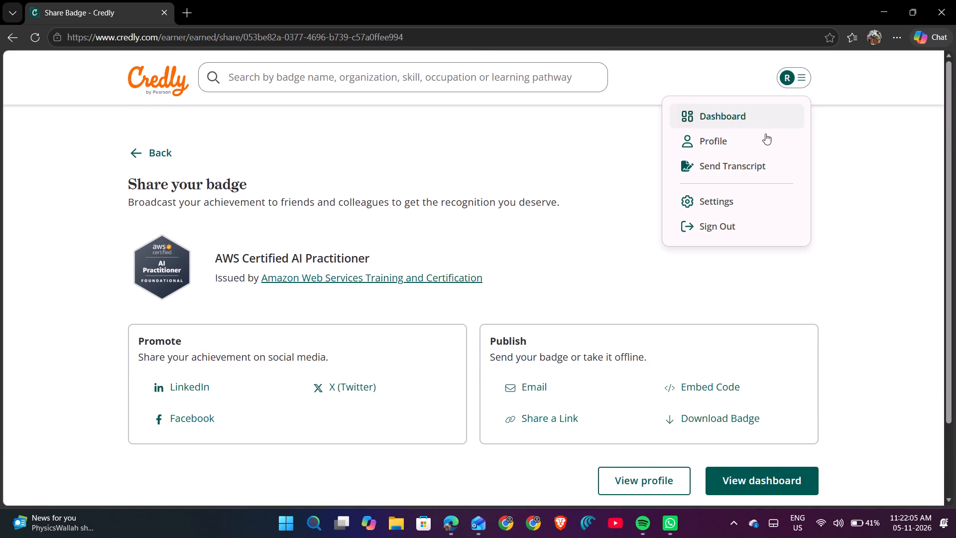
{"action": "left_click", "coordinate": [758, 122]}
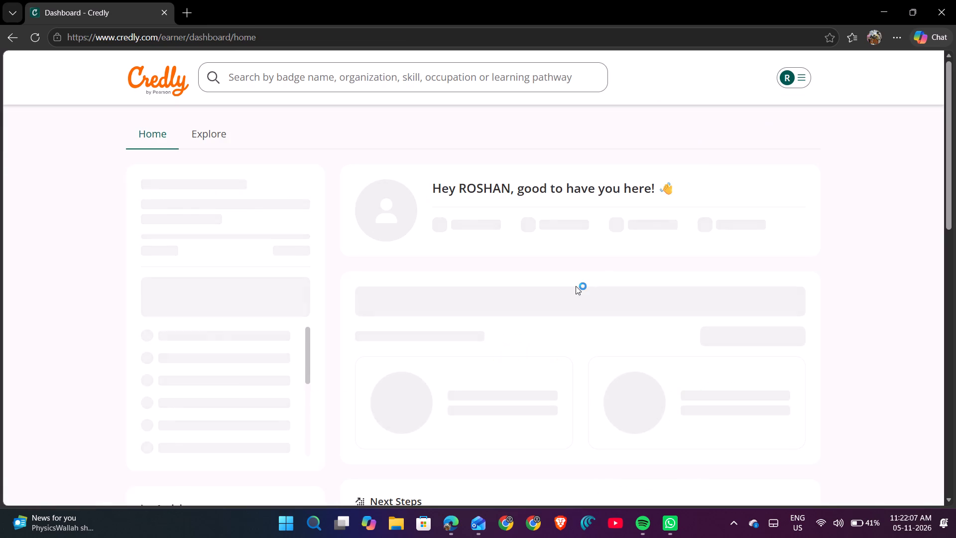
{"action": "scroll", "coordinate": [576, 286], "scroll_direction": "down", "scroll_amount": 4}
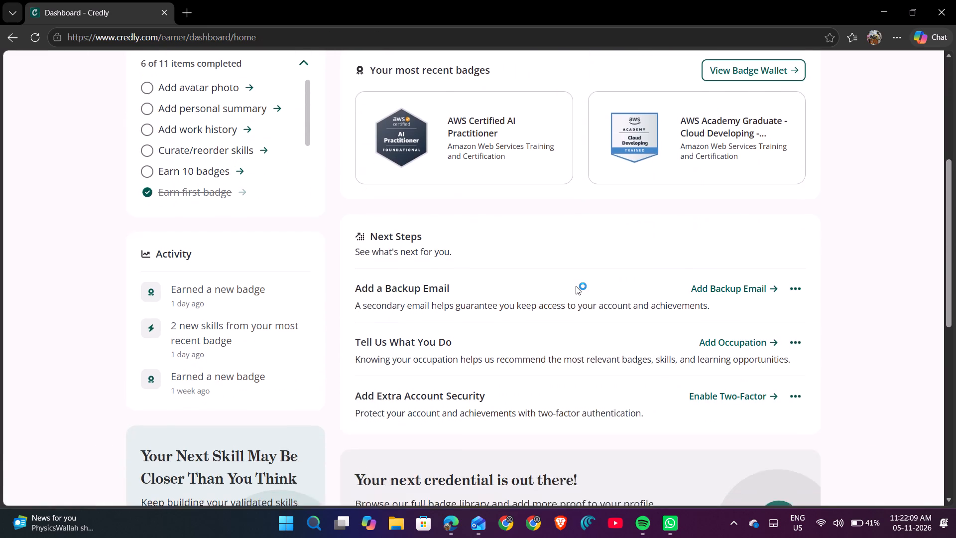
Open the suggested AWS Certified Cloud Practitioner badge from the learning journey suggestions and examine its criteria, skills, occupations and related badges.
{"action": "scroll", "coordinate": [576, 286], "scroll_direction": "down", "scroll_amount": 5}
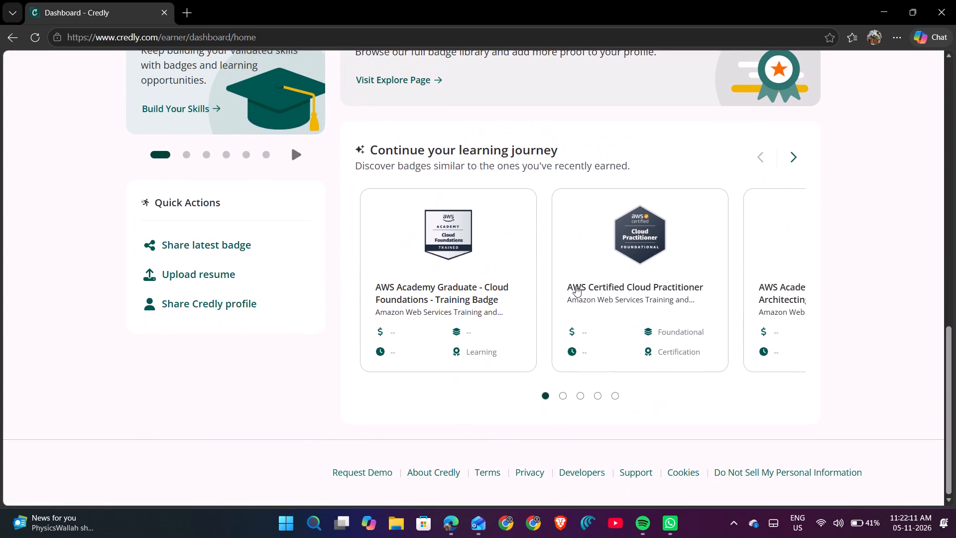
{"action": "left_click", "coordinate": [611, 272]}
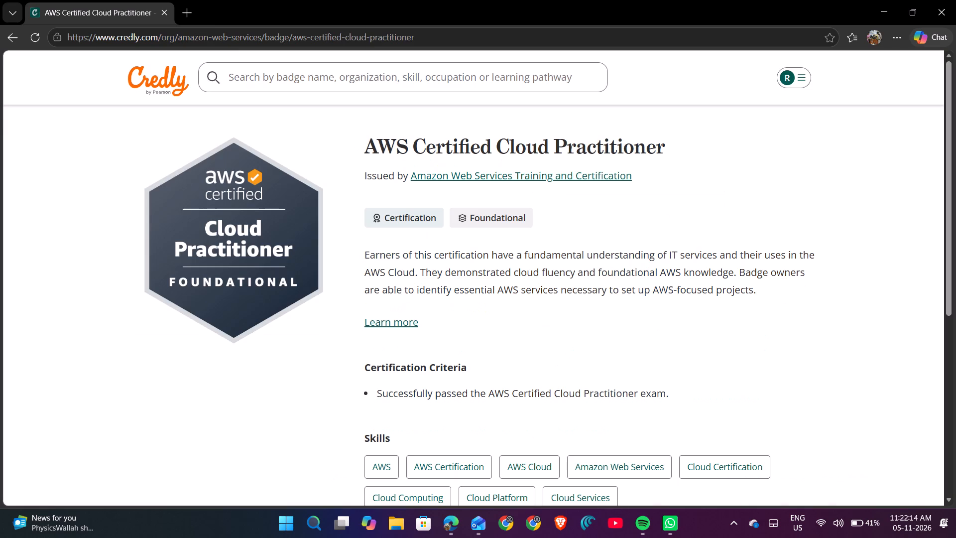
{"action": "scroll", "coordinate": [591, 269], "scroll_direction": "down", "scroll_amount": 6}
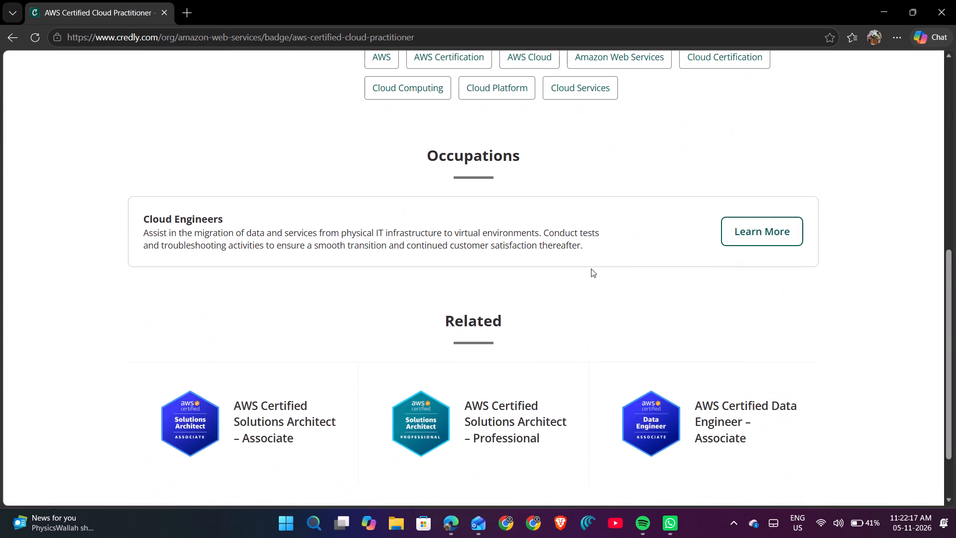
{"action": "scroll", "coordinate": [591, 269], "scroll_direction": "down", "scroll_amount": 3}
{"action": "scroll", "coordinate": [591, 269], "scroll_direction": "up", "scroll_amount": 4}
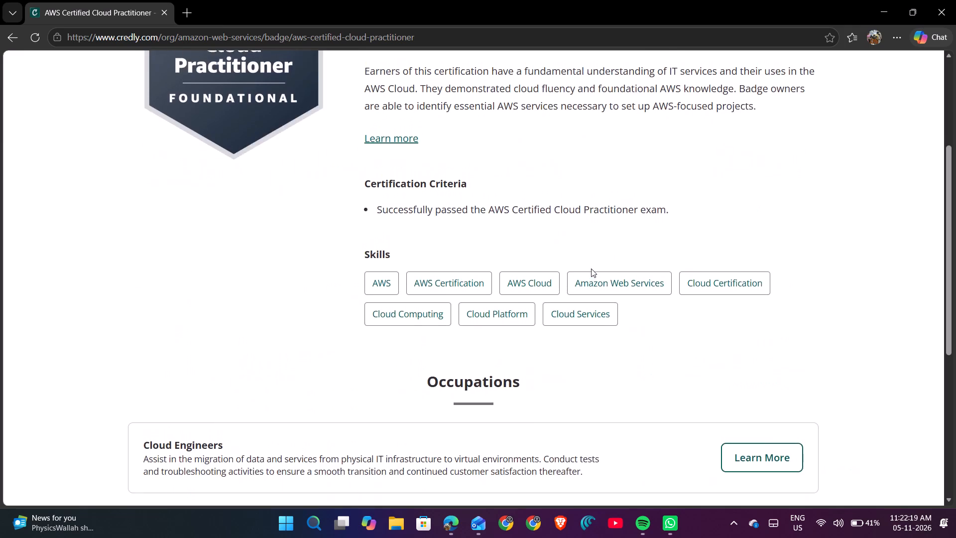
{"action": "scroll", "coordinate": [591, 269], "scroll_direction": "up", "scroll_amount": 6}
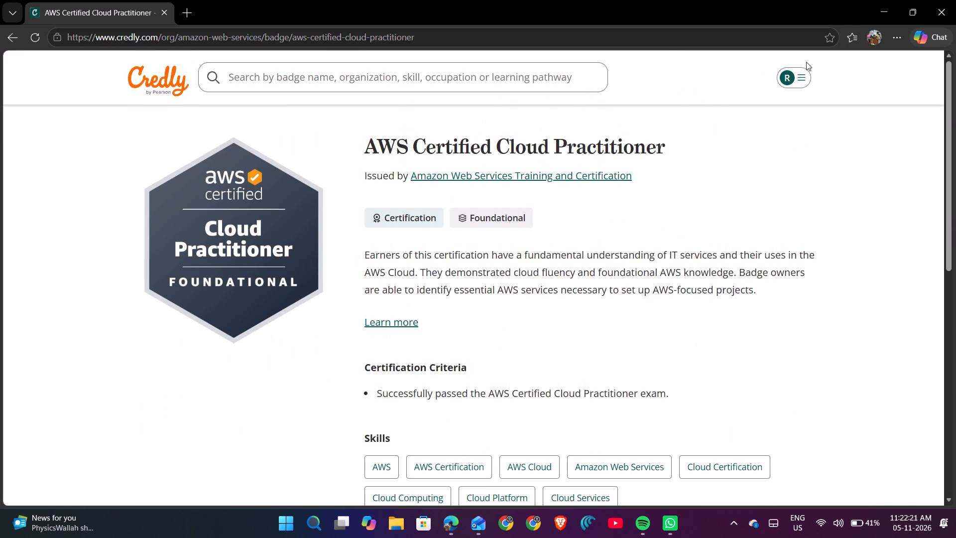
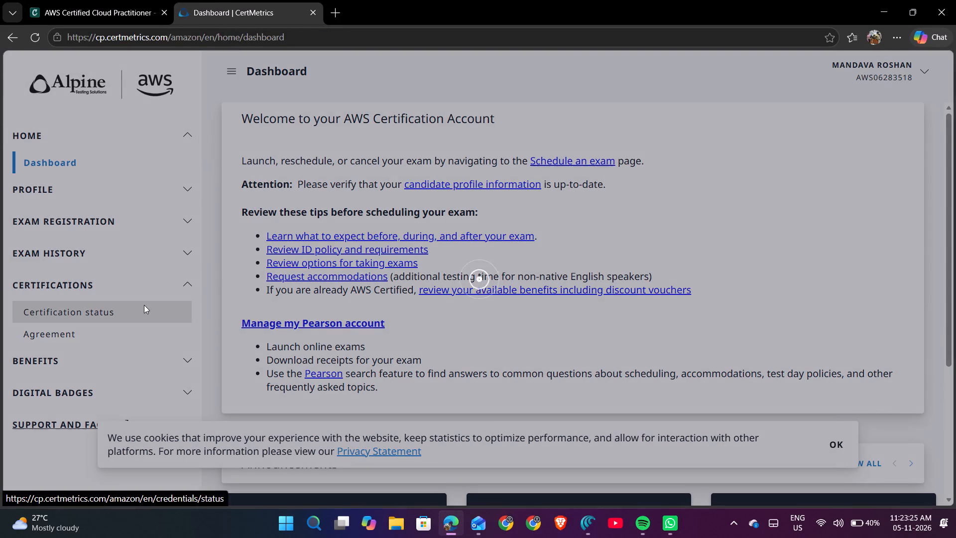
Accept the cookie notice and download the AWS Certified AI Practitioner certificate from the details page of that certification's status entry.
{"action": "scroll", "coordinate": [348, 279], "scroll_direction": "down", "scroll_amount": 2}
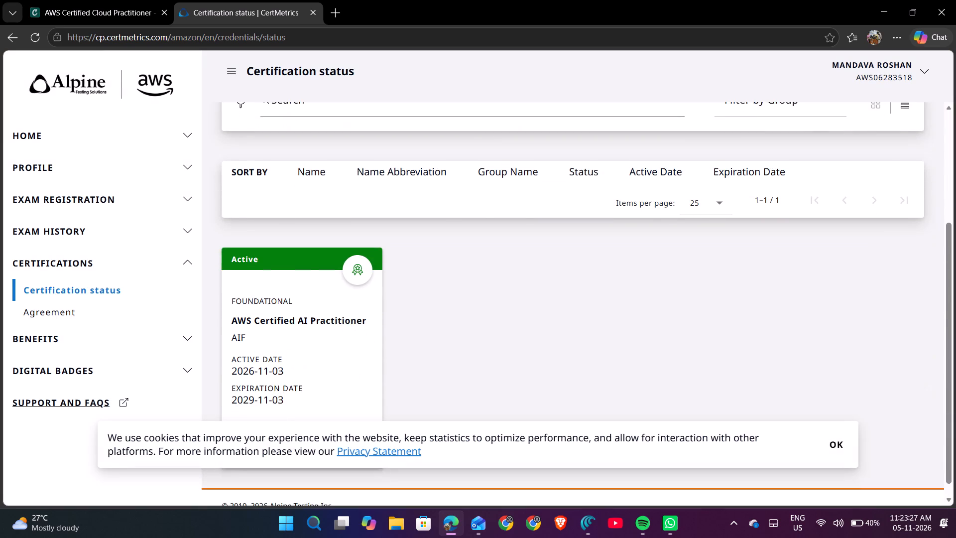
{"action": "scroll", "coordinate": [348, 279], "scroll_direction": "down", "scroll_amount": 3}
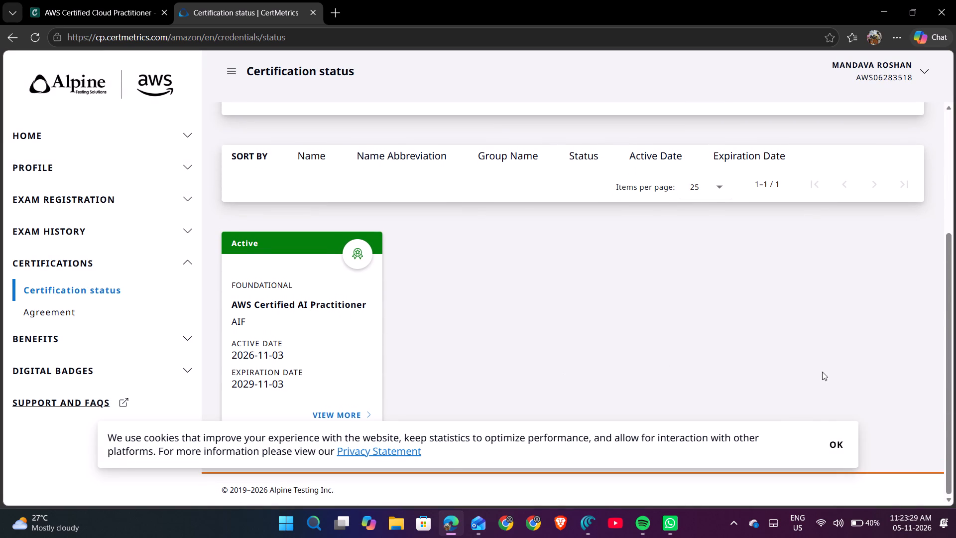
{"action": "left_click", "coordinate": [834, 435]}
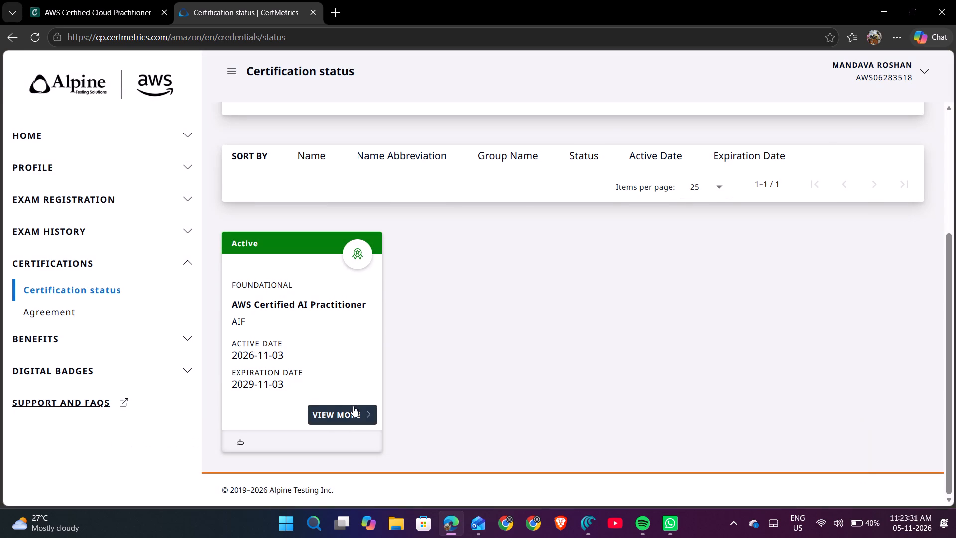
{"action": "left_click", "coordinate": [353, 406]}
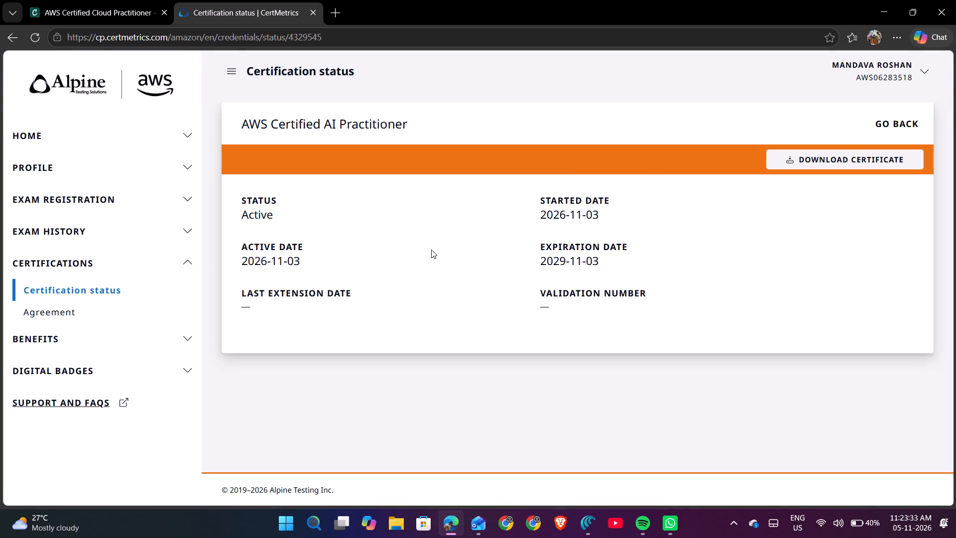
{"action": "left_click", "coordinate": [817, 158]}
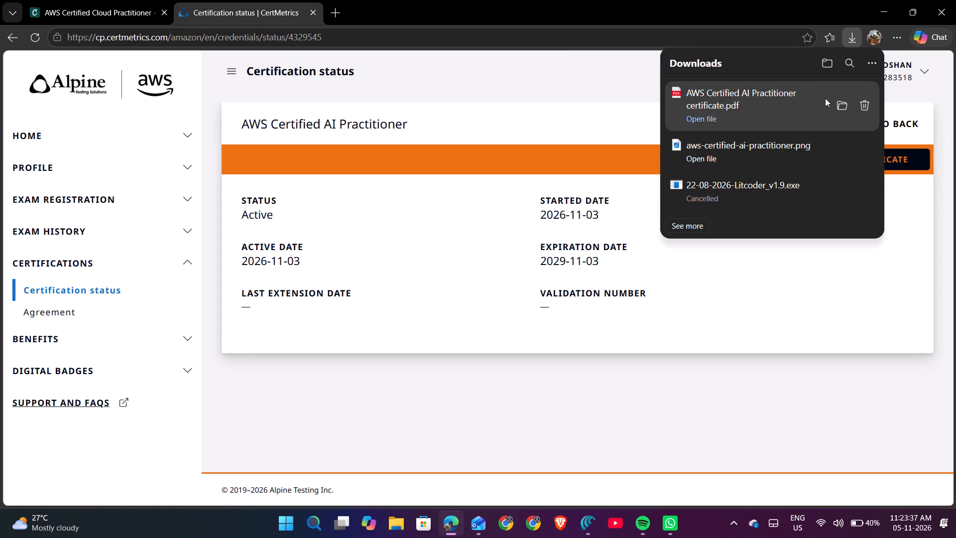
Open the downloaded AWS Certified AI Practitioner certificate PDF and examine its holder name, validation details, and issue and expiration dates.
{"action": "left_click", "coordinate": [705, 118]}
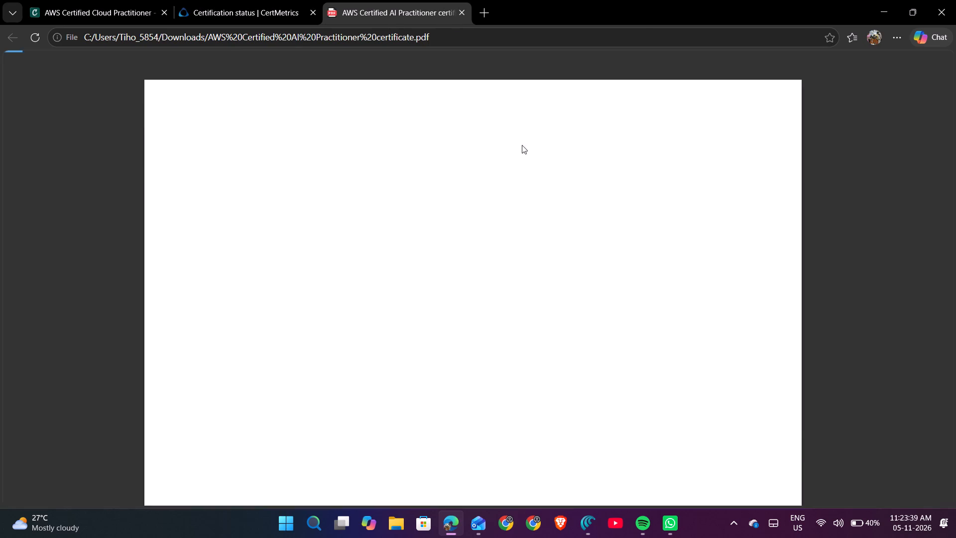
{"action": "scroll", "coordinate": [437, 164], "scroll_direction": "down", "scroll_amount": 4}
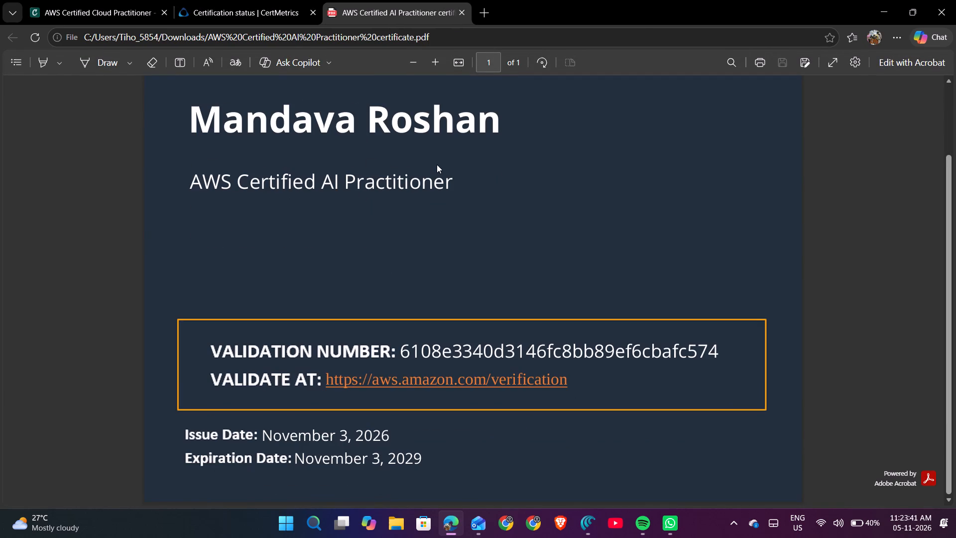
{"action": "scroll", "coordinate": [437, 164], "scroll_direction": "up", "scroll_amount": 4}
{"action": "scroll", "coordinate": [437, 164], "scroll_direction": "down", "scroll_amount": 2}
{"action": "scroll", "coordinate": [437, 164], "scroll_direction": "up", "scroll_amount": 4}
{"action": "scroll", "coordinate": [437, 164], "scroll_direction": "down", "scroll_amount": 4}
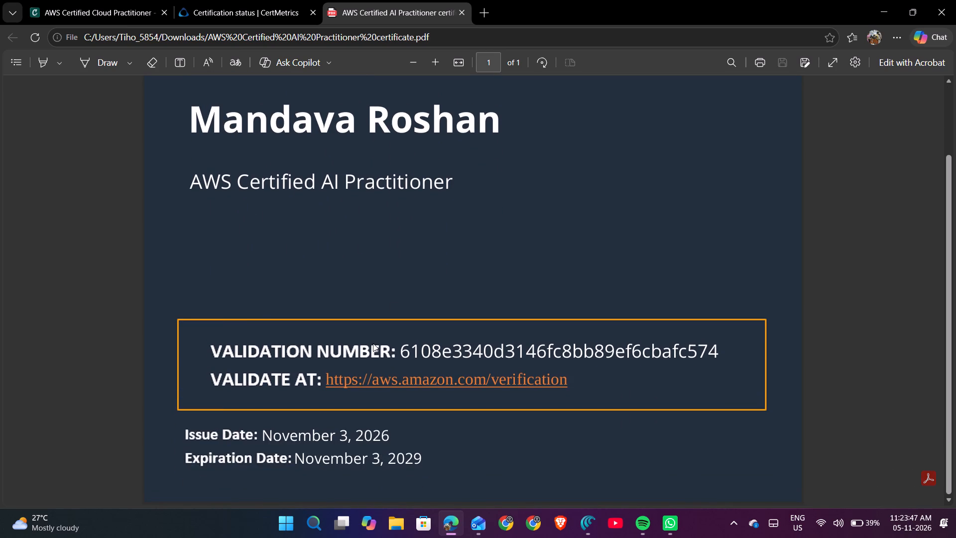
{"action": "scroll", "coordinate": [373, 343], "scroll_direction": "up", "scroll_amount": 2}
{"action": "scroll", "coordinate": [373, 343], "scroll_direction": "down", "scroll_amount": 3}
{"action": "scroll", "coordinate": [373, 343], "scroll_direction": "up", "scroll_amount": 2}
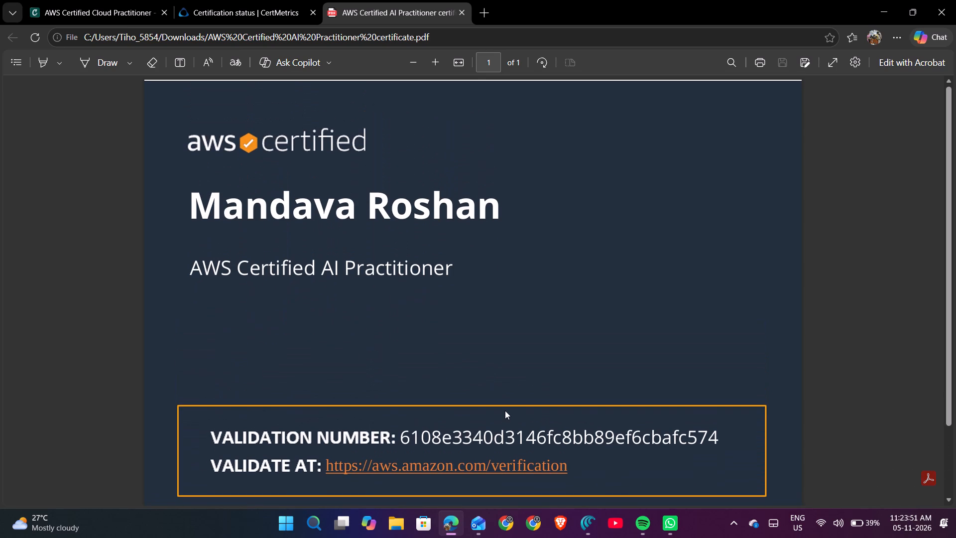
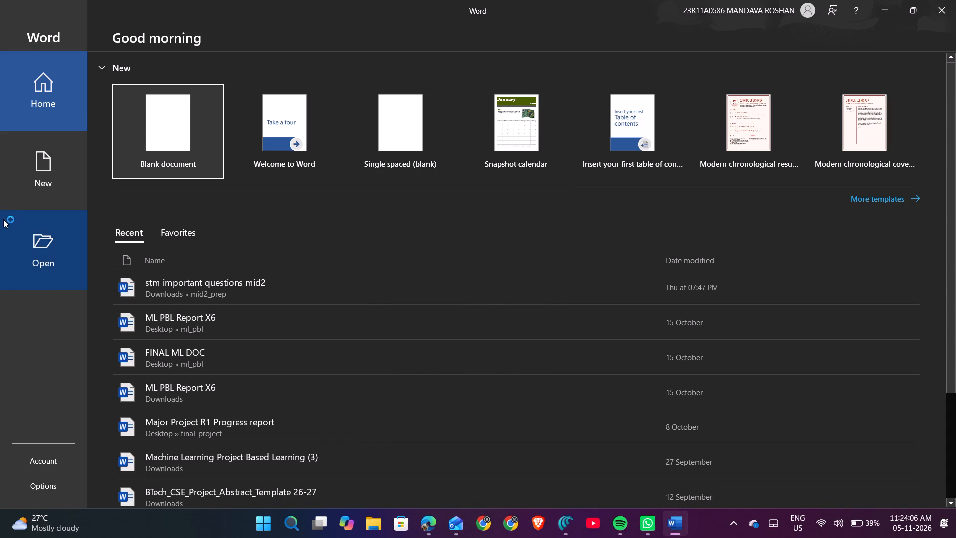
Create a new blank document in Word.
{"action": "left_click", "coordinate": [45, 181]}
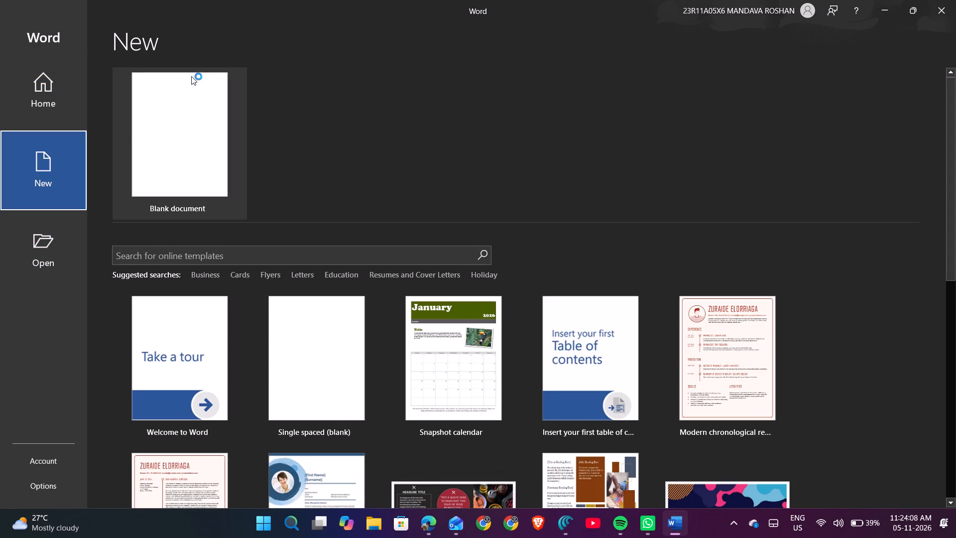
{"action": "left_click", "coordinate": [183, 116]}
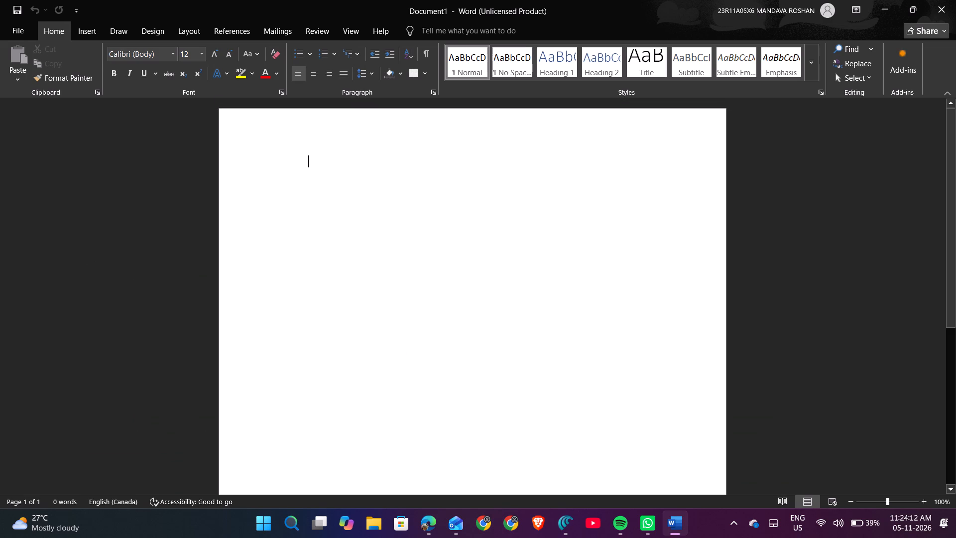
Start inserting a picture stored on this device into the blank document.
{"action": "left_click", "coordinate": [101, 39]}
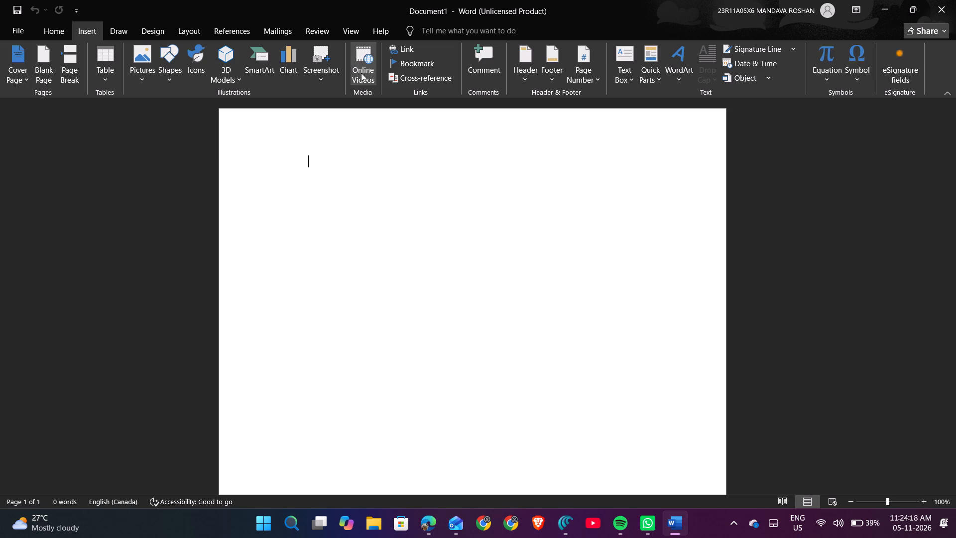
{"action": "left_click", "coordinate": [140, 72]}
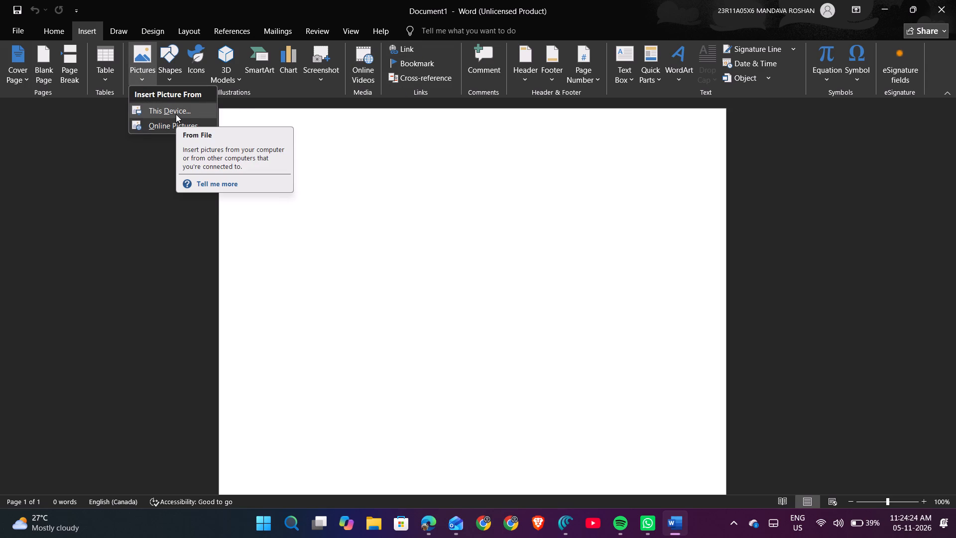
{"action": "left_click", "coordinate": [176, 111]}
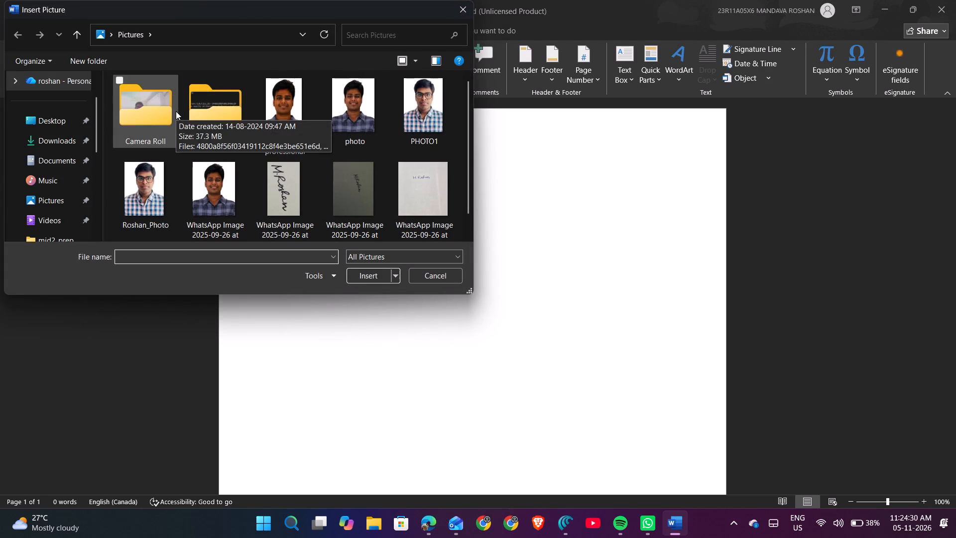
Insert the aws-certified-ai-practitioner picture from the Downloads folder into the blank Word document.
{"action": "left_click", "coordinate": [52, 139]}
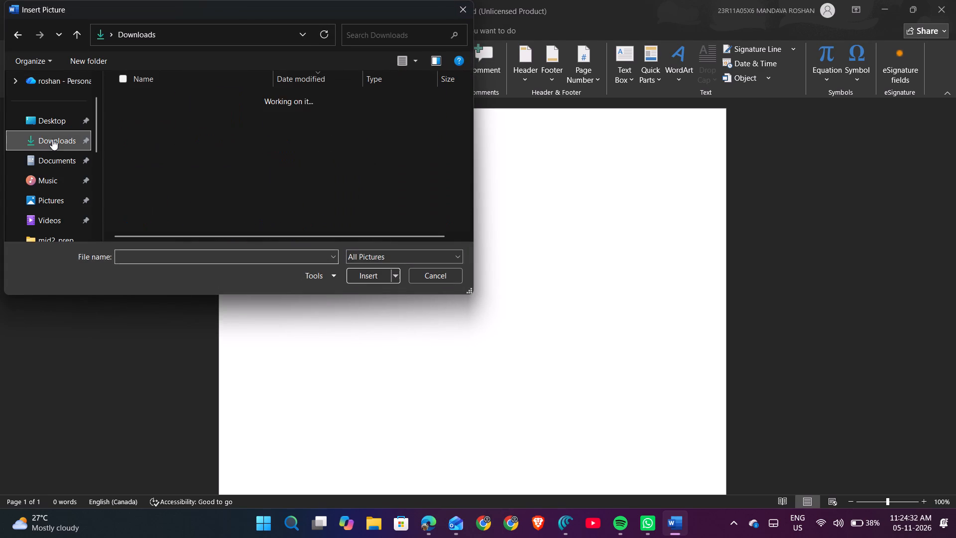
{"action": "left_click", "coordinate": [177, 119]}
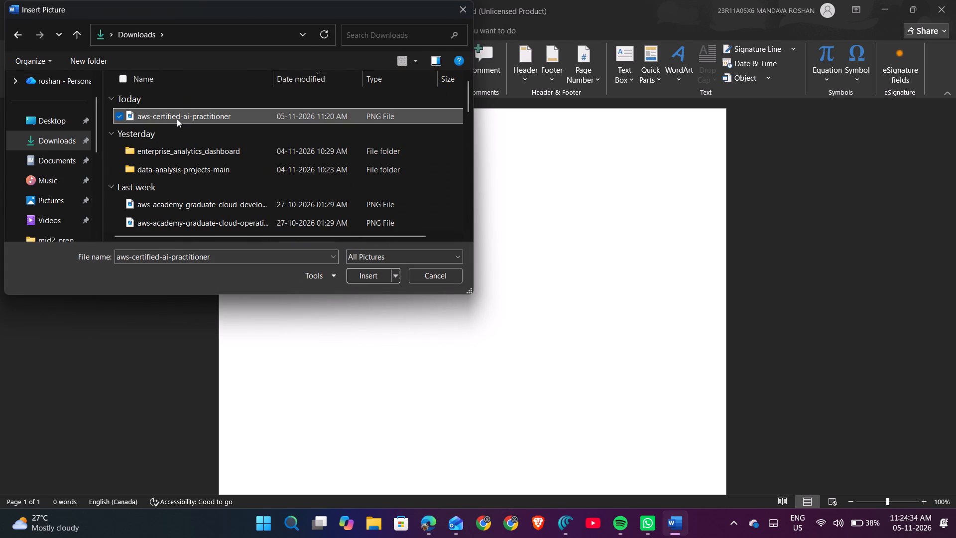
{"action": "left_click", "coordinate": [370, 281]}
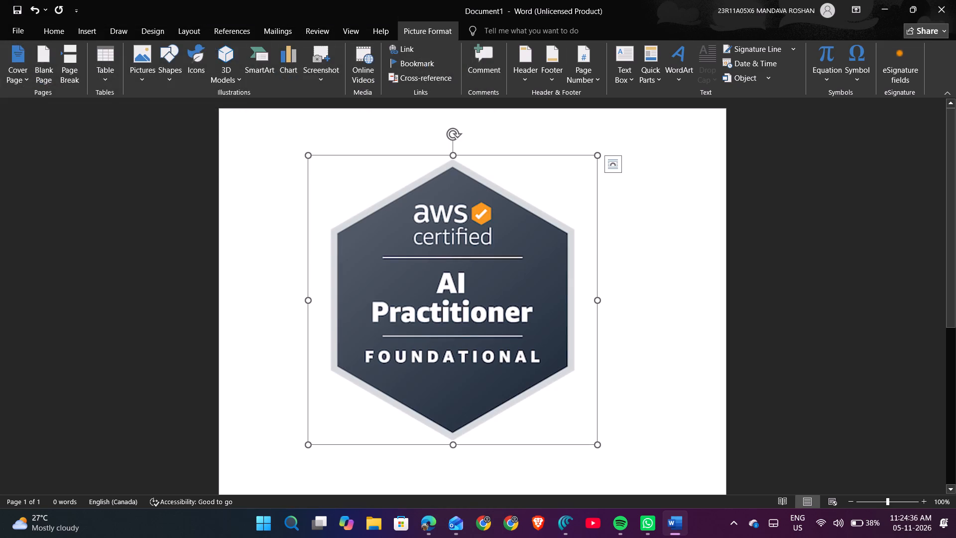
{"action": "left_click", "coordinate": [656, 360]}
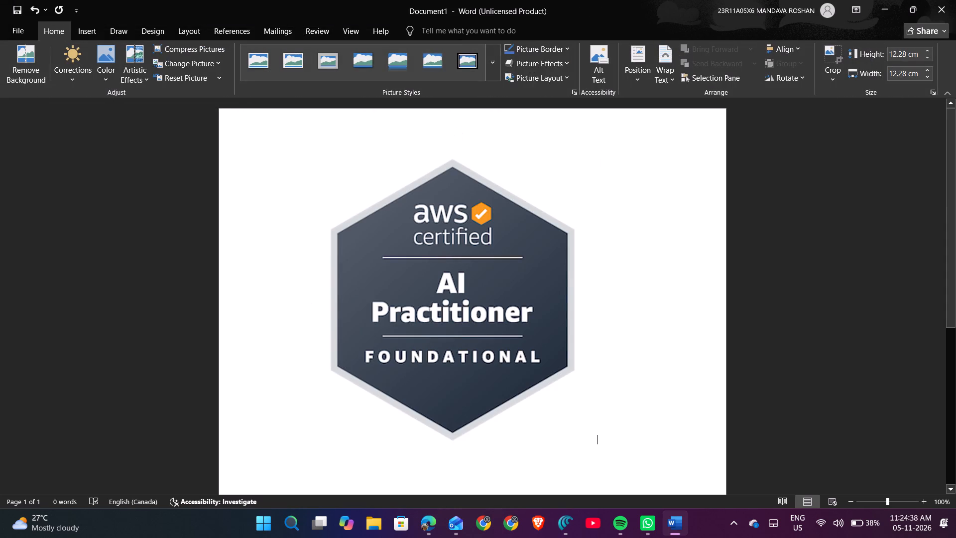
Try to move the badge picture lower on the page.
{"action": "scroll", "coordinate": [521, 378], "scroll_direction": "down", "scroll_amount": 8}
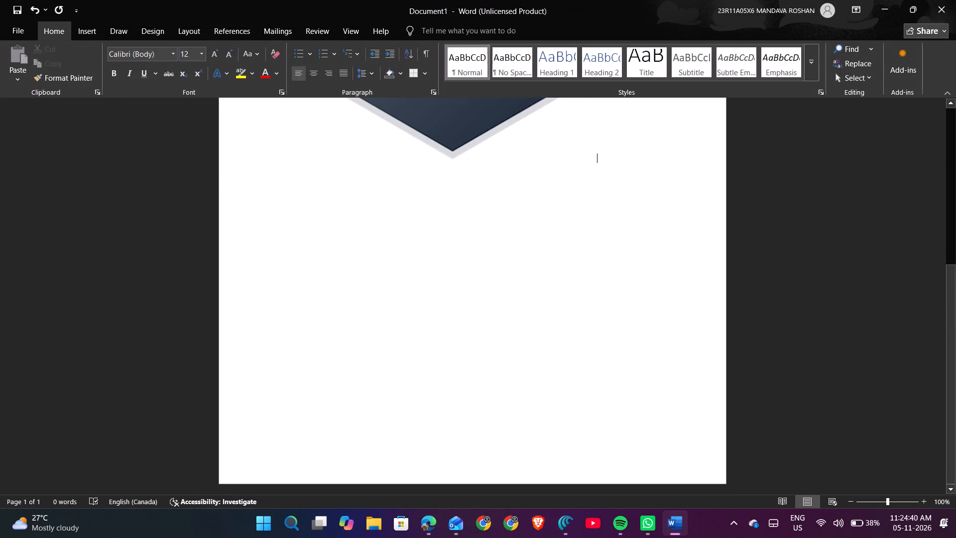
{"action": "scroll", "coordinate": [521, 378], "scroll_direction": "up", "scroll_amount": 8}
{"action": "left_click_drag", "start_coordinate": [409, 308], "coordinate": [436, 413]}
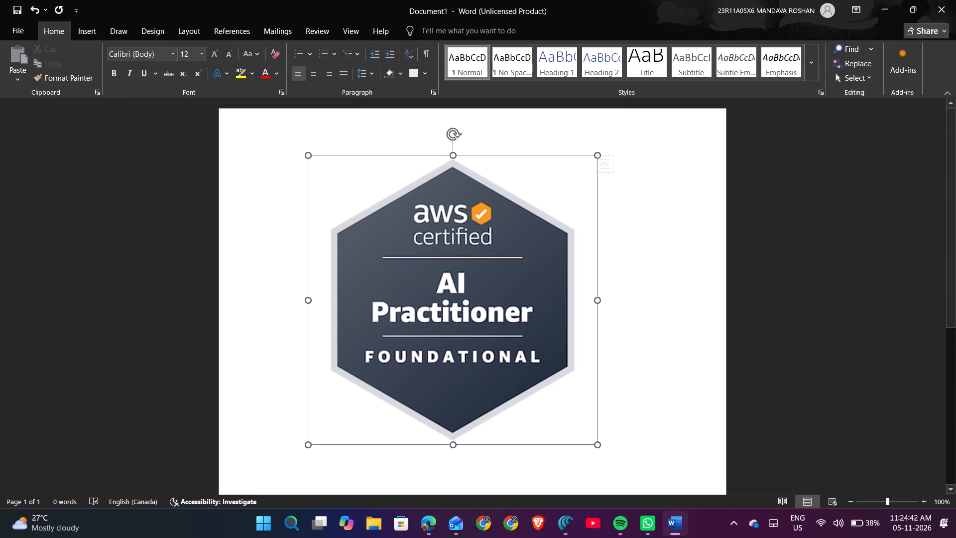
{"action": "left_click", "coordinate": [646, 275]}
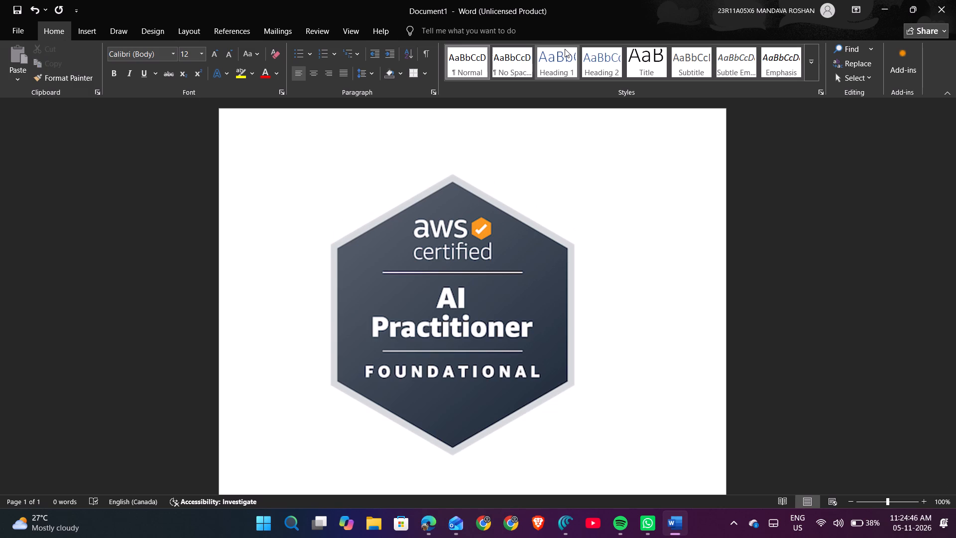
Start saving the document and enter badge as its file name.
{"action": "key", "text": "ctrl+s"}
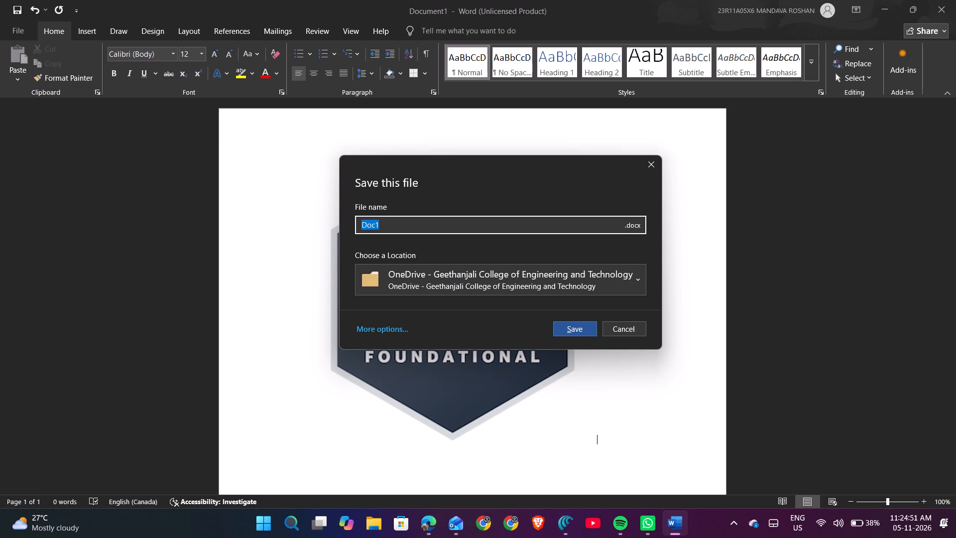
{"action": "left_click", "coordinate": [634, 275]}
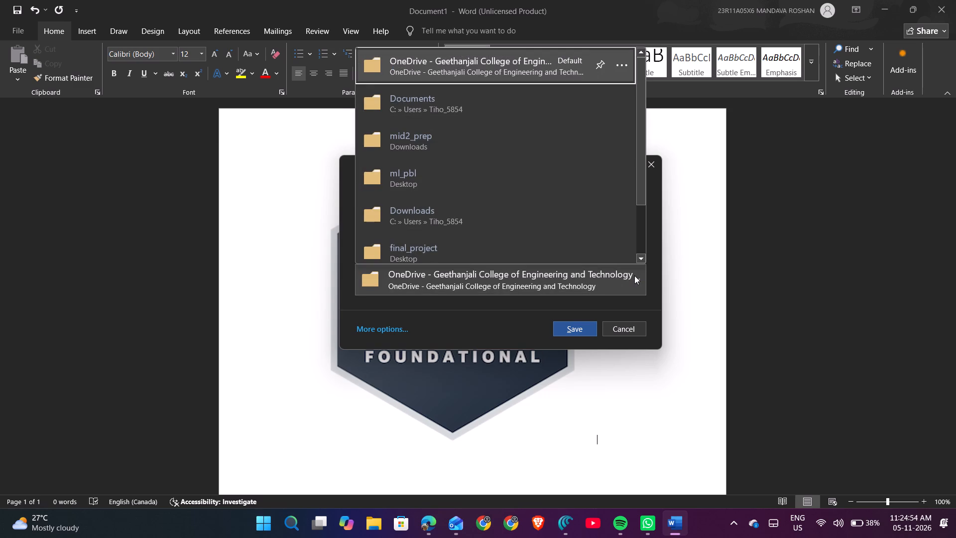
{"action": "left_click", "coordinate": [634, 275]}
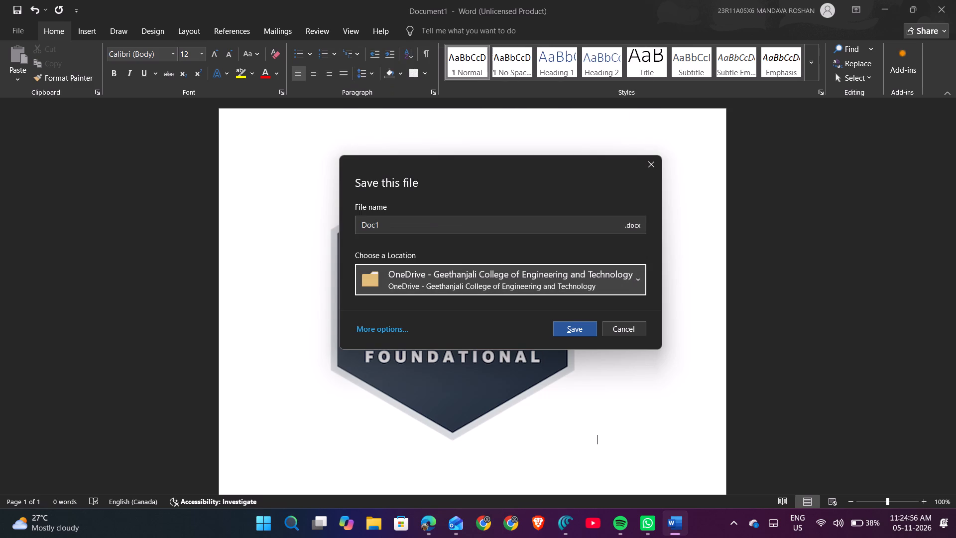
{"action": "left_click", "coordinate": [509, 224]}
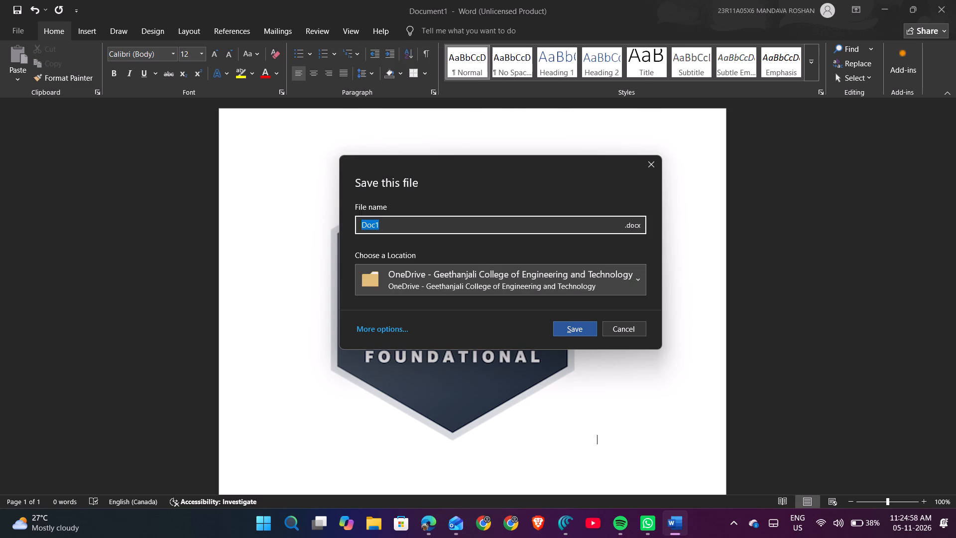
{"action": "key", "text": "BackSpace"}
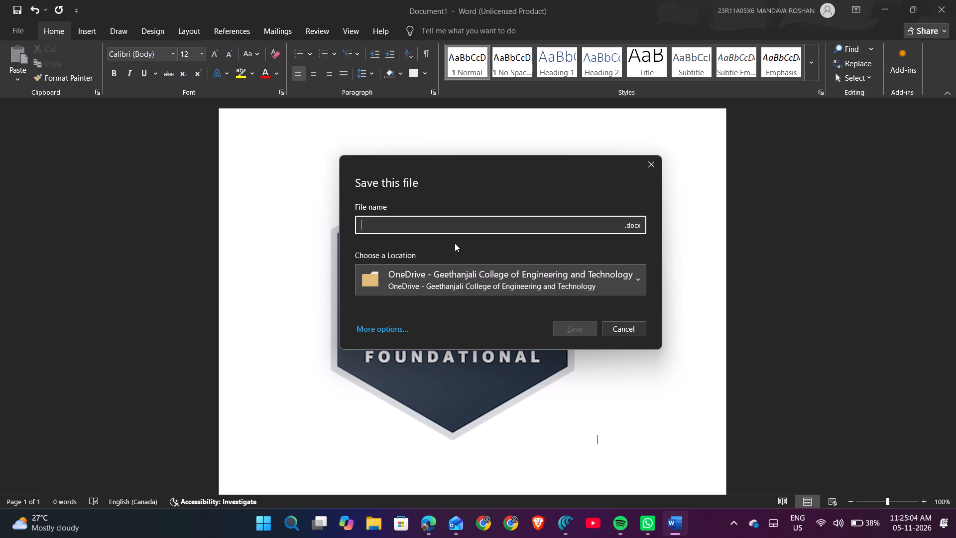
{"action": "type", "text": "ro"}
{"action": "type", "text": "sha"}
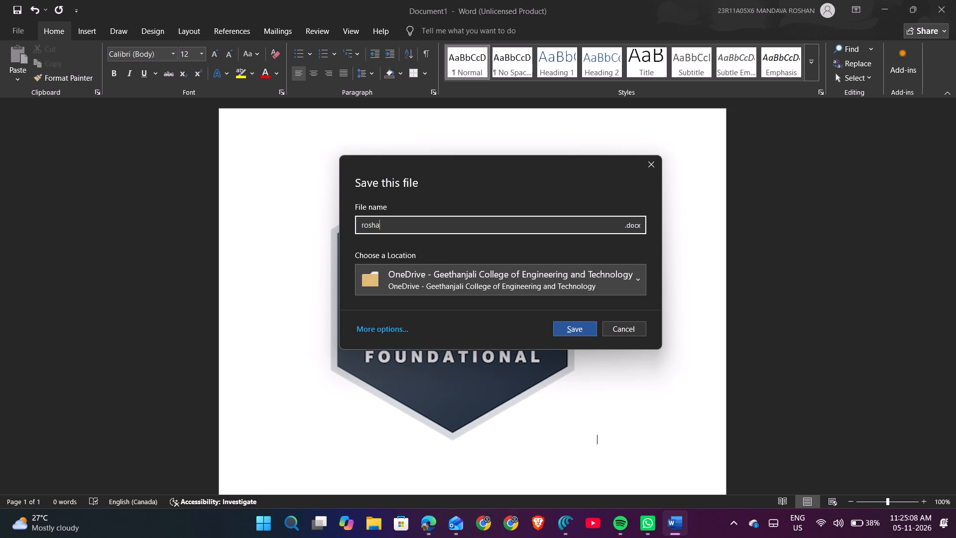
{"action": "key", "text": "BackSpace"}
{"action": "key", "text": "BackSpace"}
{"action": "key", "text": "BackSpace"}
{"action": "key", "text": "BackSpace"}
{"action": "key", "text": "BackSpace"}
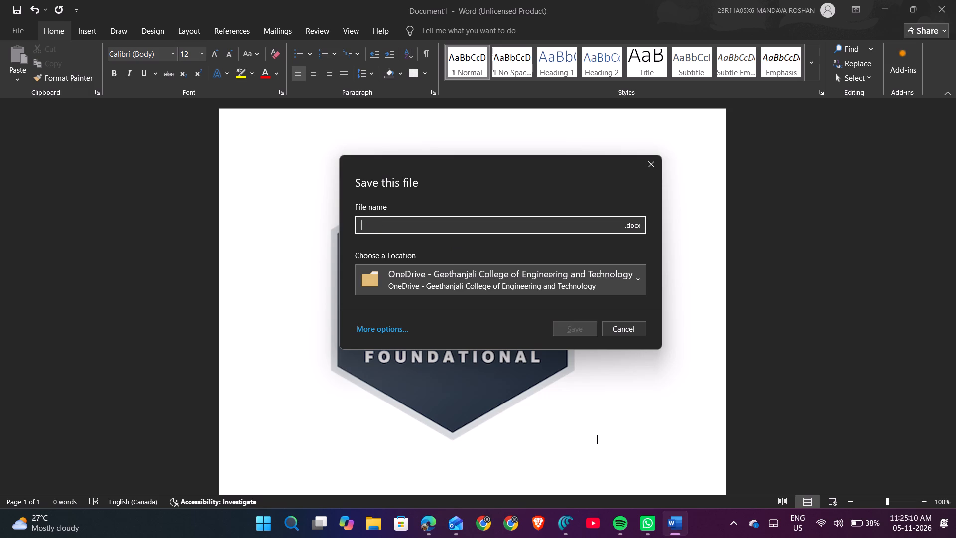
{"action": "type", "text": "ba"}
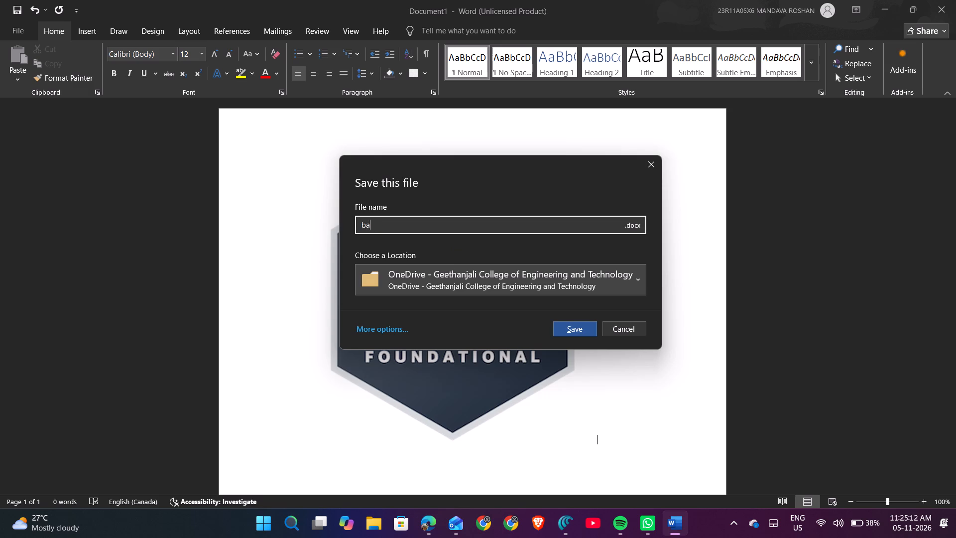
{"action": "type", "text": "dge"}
Browse more save locations and choose the Downloads folder on This PC as the document's destination.
{"action": "left_click", "coordinate": [569, 266]}
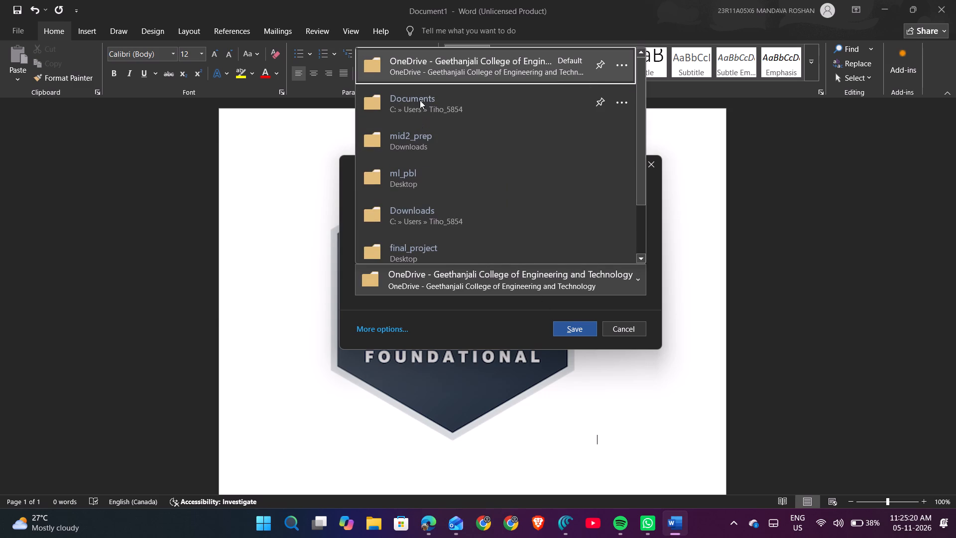
{"action": "scroll", "coordinate": [420, 100], "scroll_direction": "down", "scroll_amount": 1}
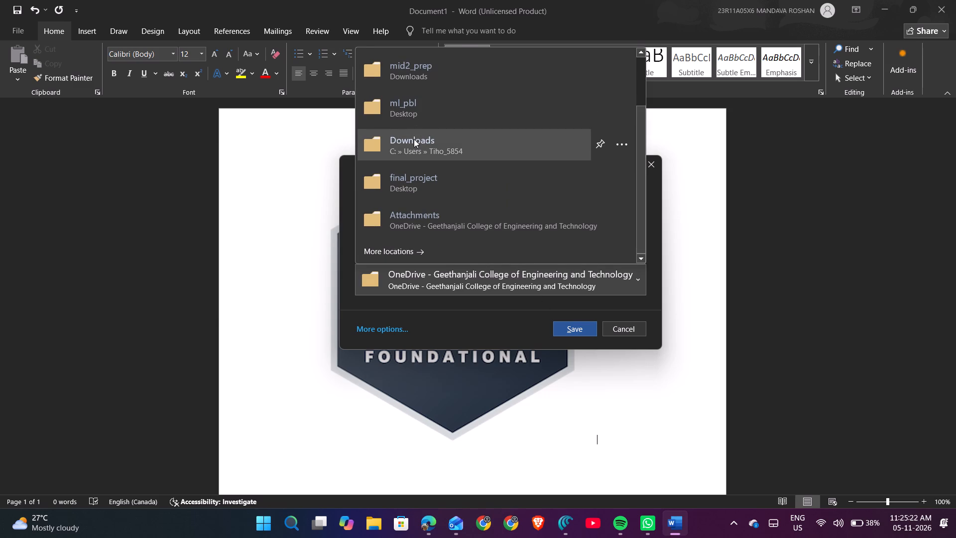
{"action": "scroll", "coordinate": [413, 139], "scroll_direction": "down", "scroll_amount": 1}
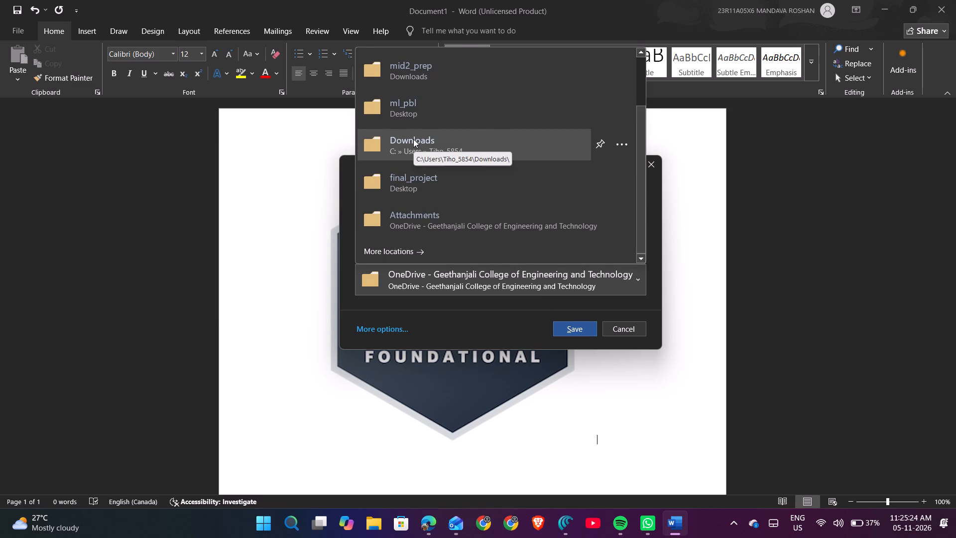
{"action": "scroll", "coordinate": [413, 139], "scroll_direction": "up", "scroll_amount": 2}
{"action": "scroll", "coordinate": [413, 139], "scroll_direction": "down", "scroll_amount": 2}
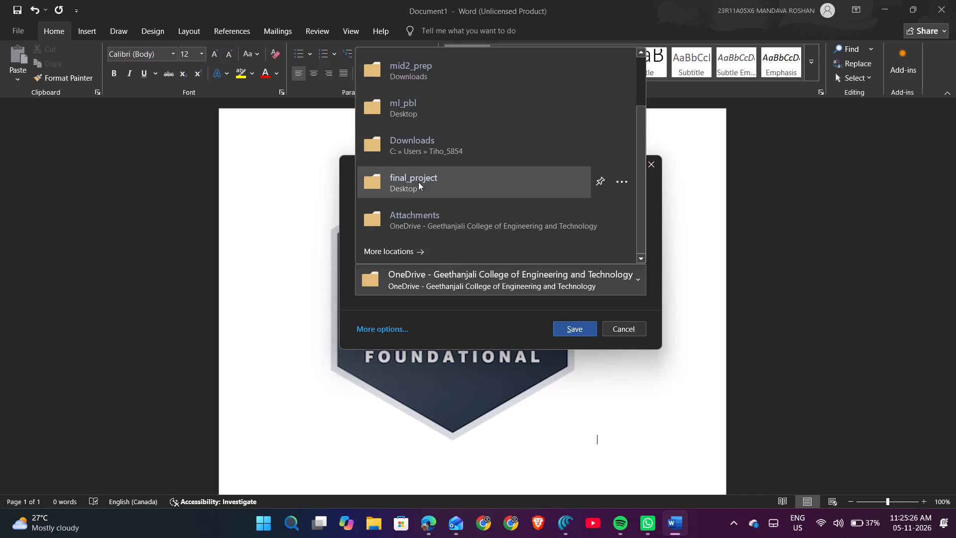
{"action": "scroll", "coordinate": [418, 182], "scroll_direction": "up", "scroll_amount": 3}
{"action": "scroll", "coordinate": [414, 141], "scroll_direction": "up", "scroll_amount": 2}
{"action": "scroll", "coordinate": [414, 141], "scroll_direction": "down", "scroll_amount": 2}
{"action": "scroll", "coordinate": [414, 141], "scroll_direction": "up", "scroll_amount": 8}
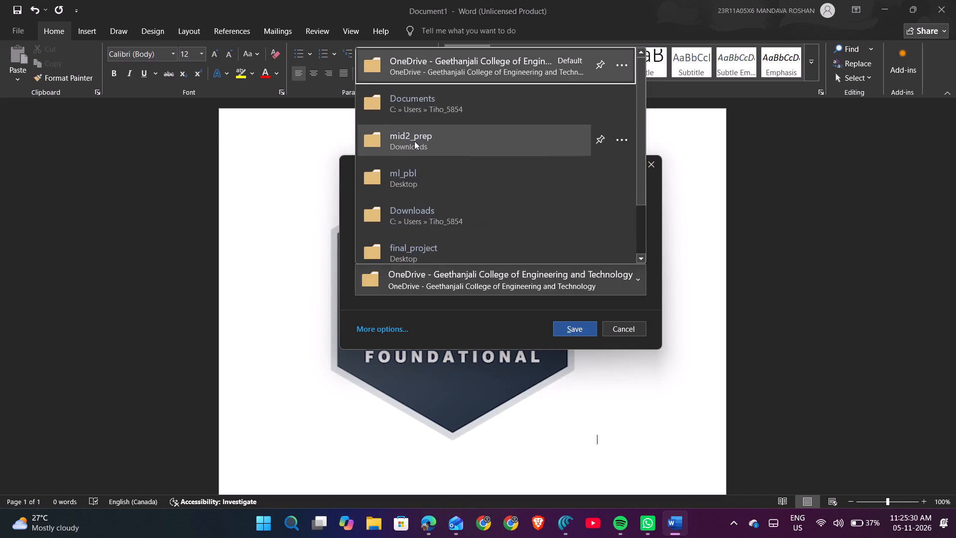
{"action": "scroll", "coordinate": [414, 141], "scroll_direction": "down", "scroll_amount": 6}
{"action": "left_click", "coordinate": [405, 259]}
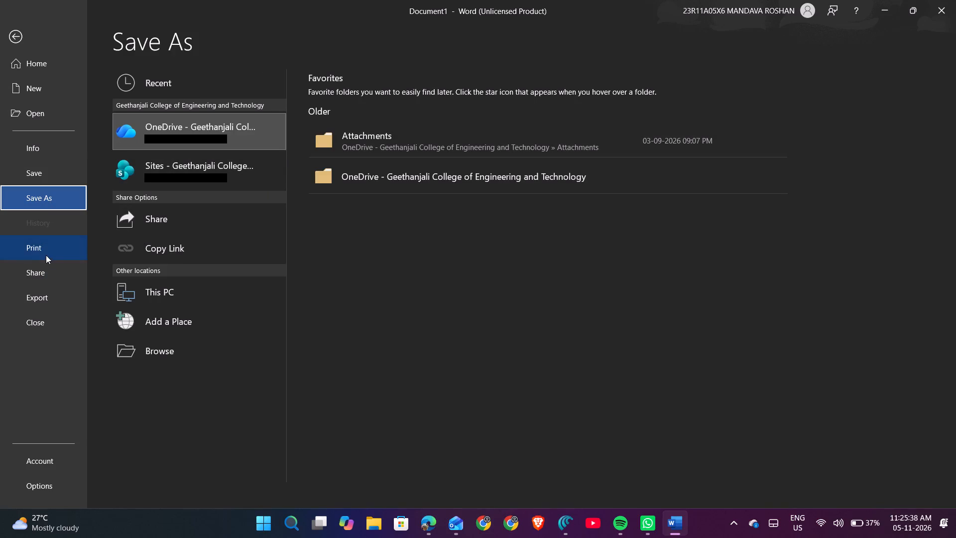
{"action": "left_click", "coordinate": [209, 297]}
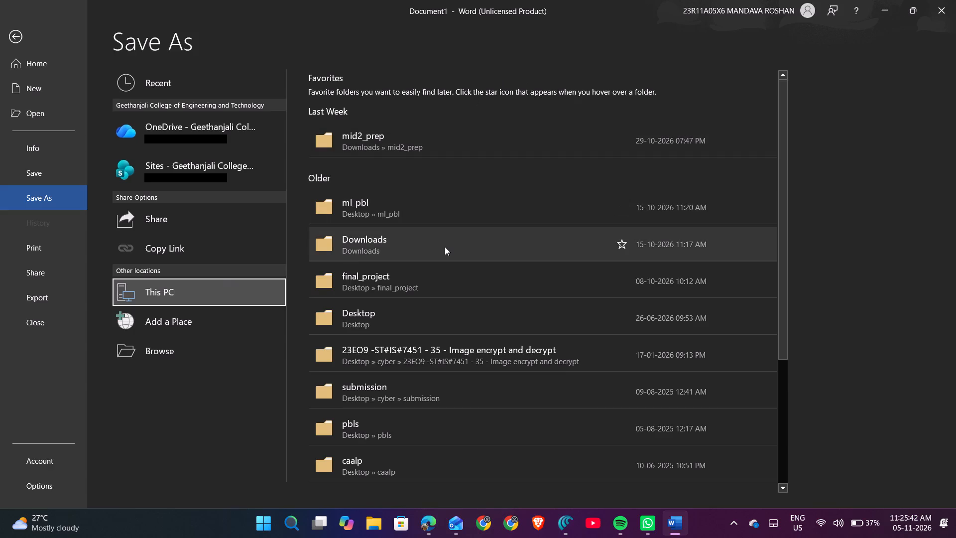
{"action": "left_click", "coordinate": [444, 247]}
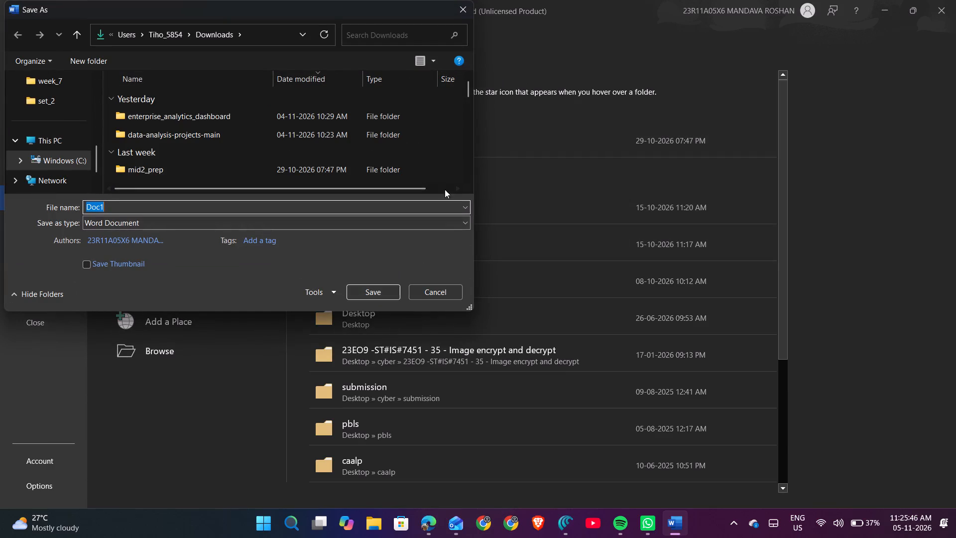
Replace the default document name with a file name beginning with "ros".
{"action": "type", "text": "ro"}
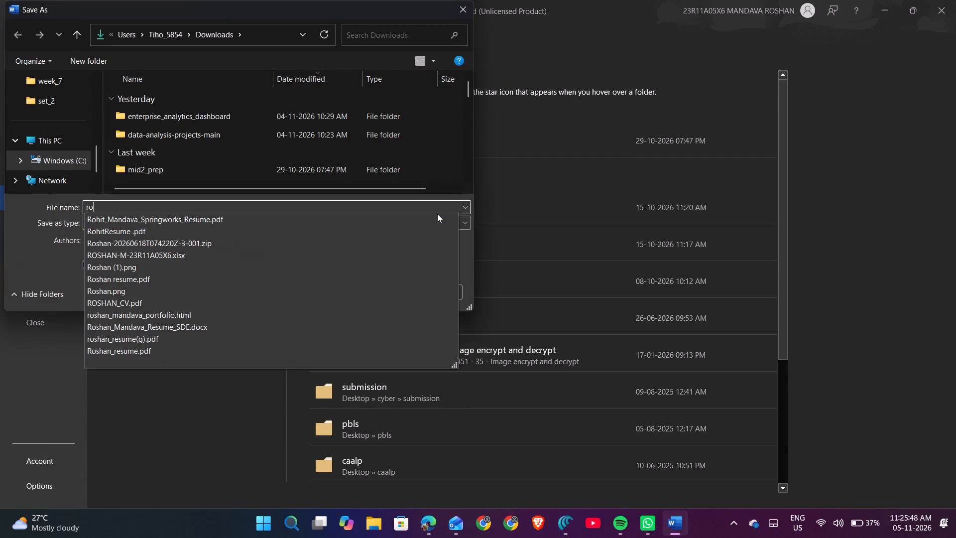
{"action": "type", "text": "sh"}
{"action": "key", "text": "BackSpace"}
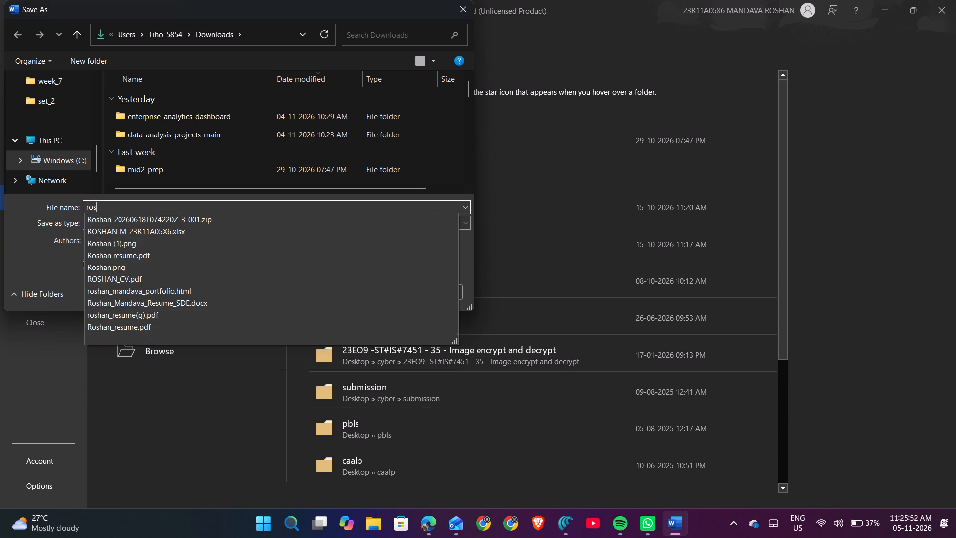
Replace the file name with badge and save the Word document in the Downloads folder.
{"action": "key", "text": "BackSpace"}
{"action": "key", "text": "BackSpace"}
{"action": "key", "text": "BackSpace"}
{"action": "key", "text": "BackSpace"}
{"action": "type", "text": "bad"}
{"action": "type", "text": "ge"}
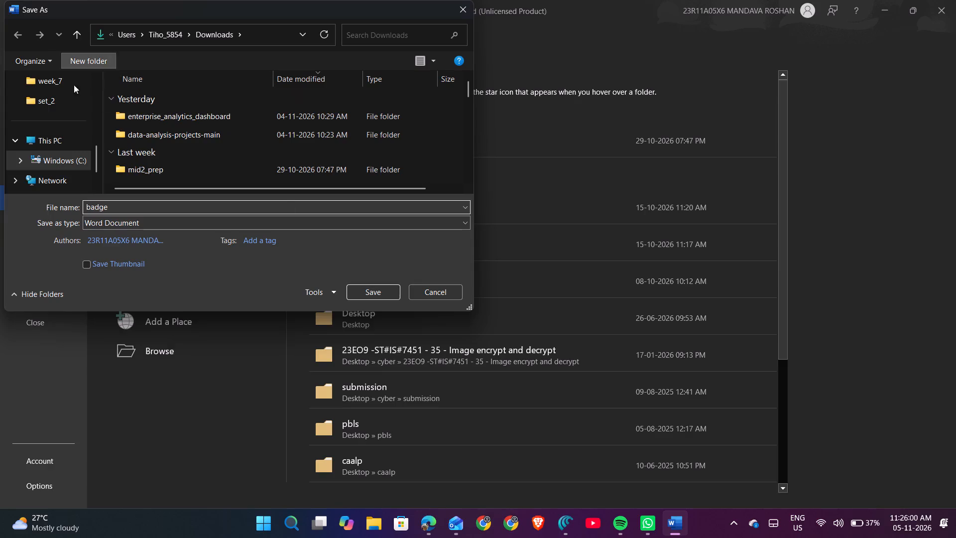
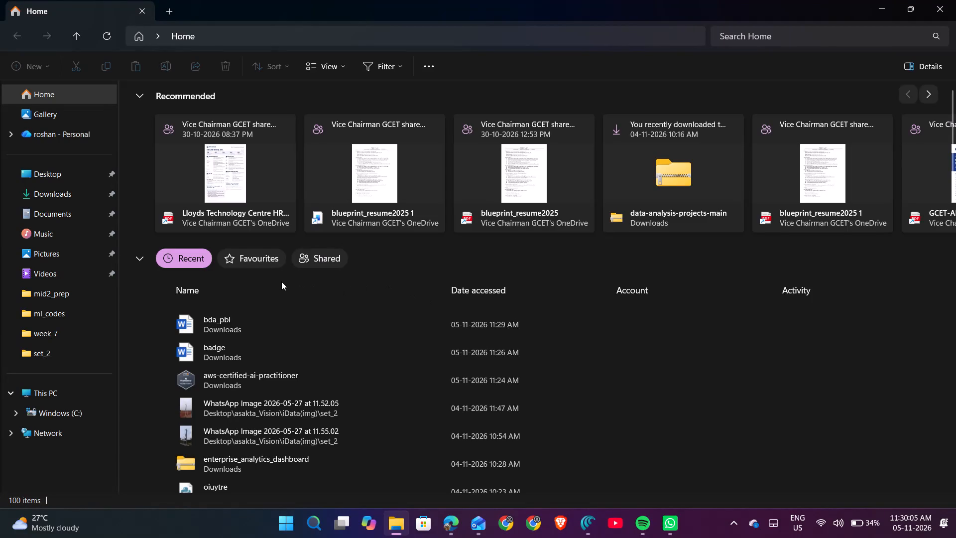
Open the bda_pbl document from the recent files in File Explorer.
{"action": "double_click", "coordinate": [221, 320]}
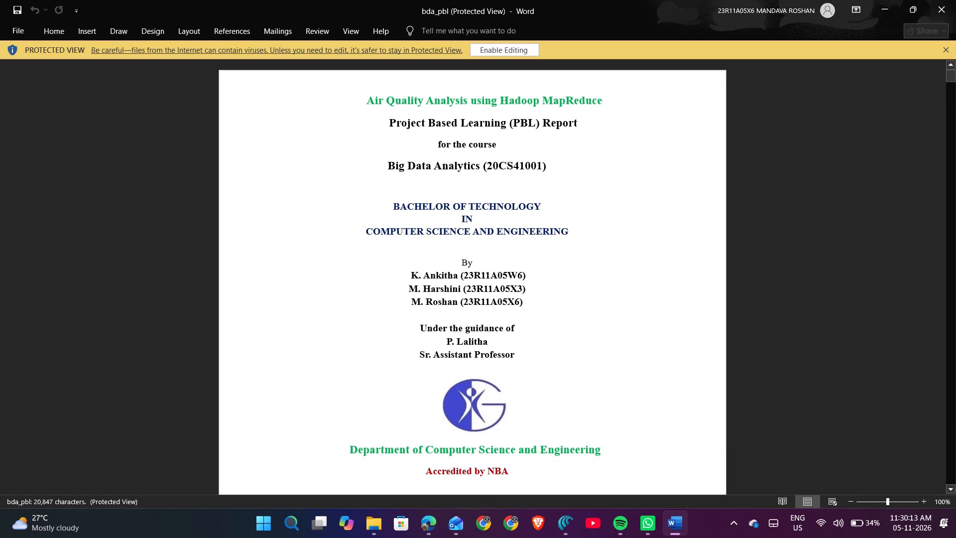
Enable editing for the protected bda_pbl report.
{"action": "left_click", "coordinate": [497, 56]}
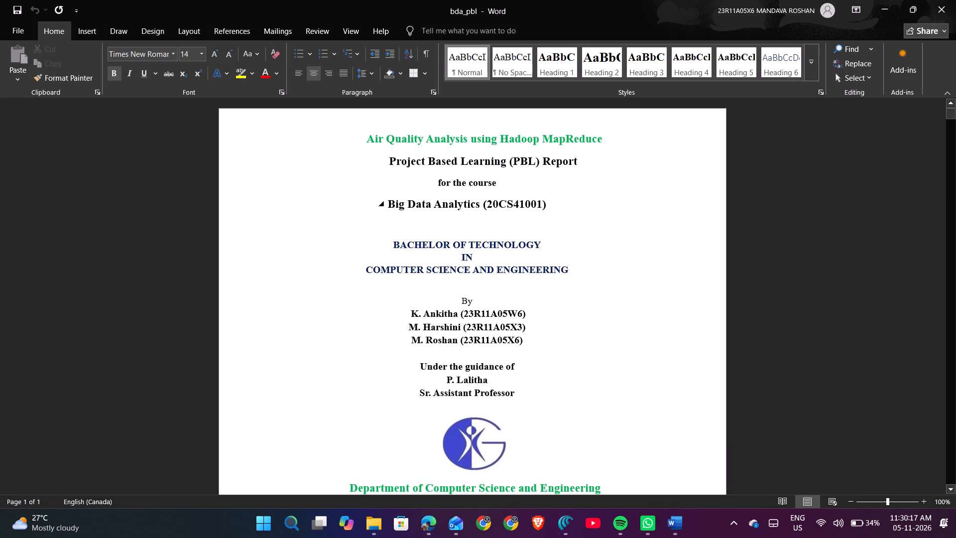
Insert an empty line above the report title on the first page and save the document.
{"action": "key", "text": "Return"}
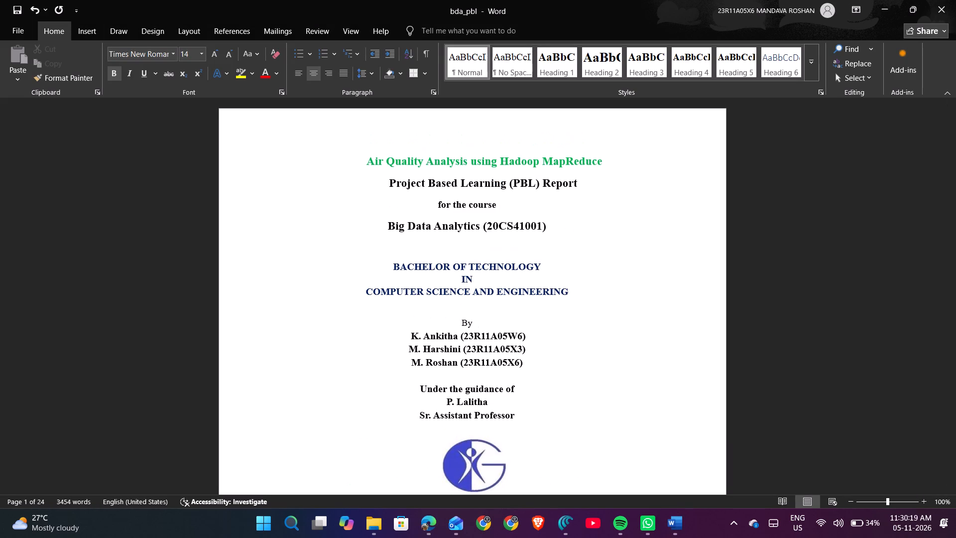
{"action": "scroll", "coordinate": [510, 207], "scroll_direction": "down", "scroll_amount": 11}
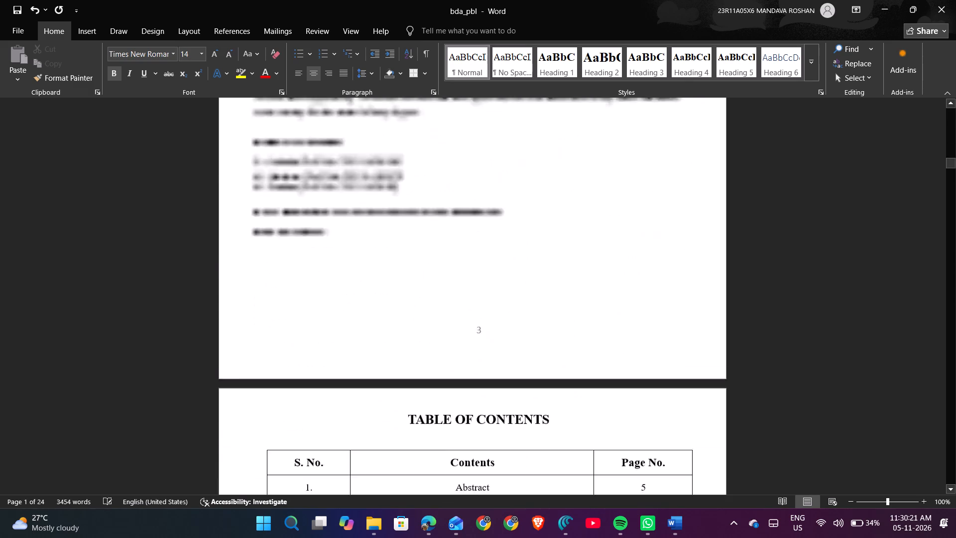
{"action": "scroll", "coordinate": [510, 207], "scroll_direction": "down", "scroll_amount": 2}
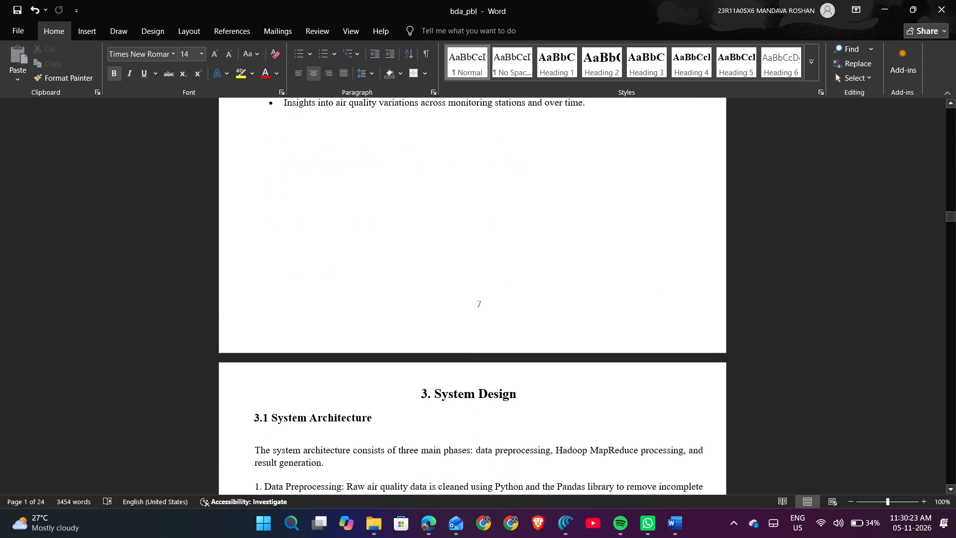
{"action": "key", "text": "ctrl+s"}
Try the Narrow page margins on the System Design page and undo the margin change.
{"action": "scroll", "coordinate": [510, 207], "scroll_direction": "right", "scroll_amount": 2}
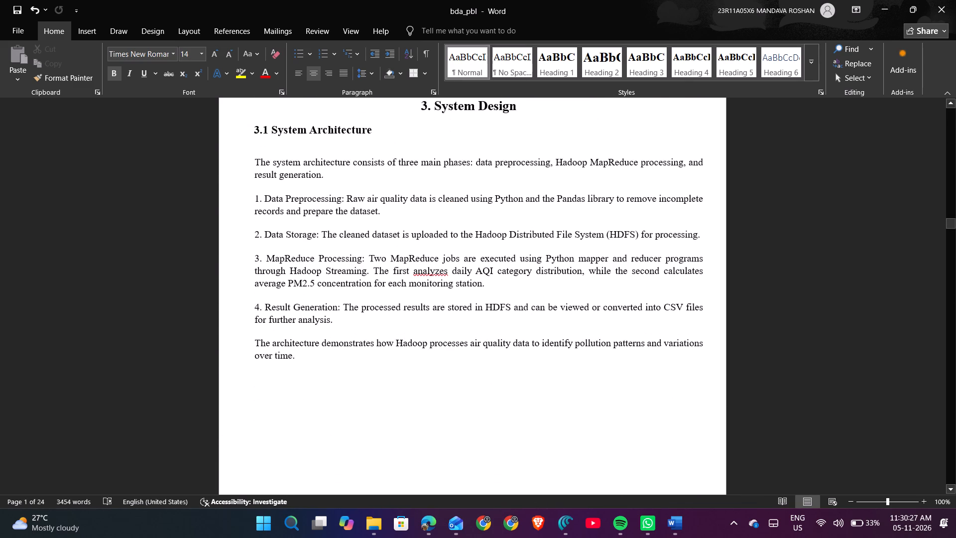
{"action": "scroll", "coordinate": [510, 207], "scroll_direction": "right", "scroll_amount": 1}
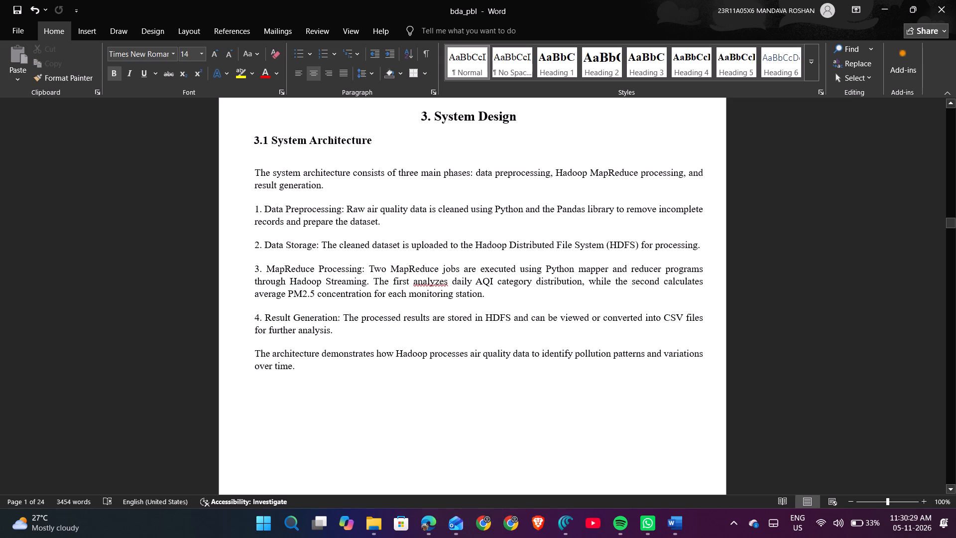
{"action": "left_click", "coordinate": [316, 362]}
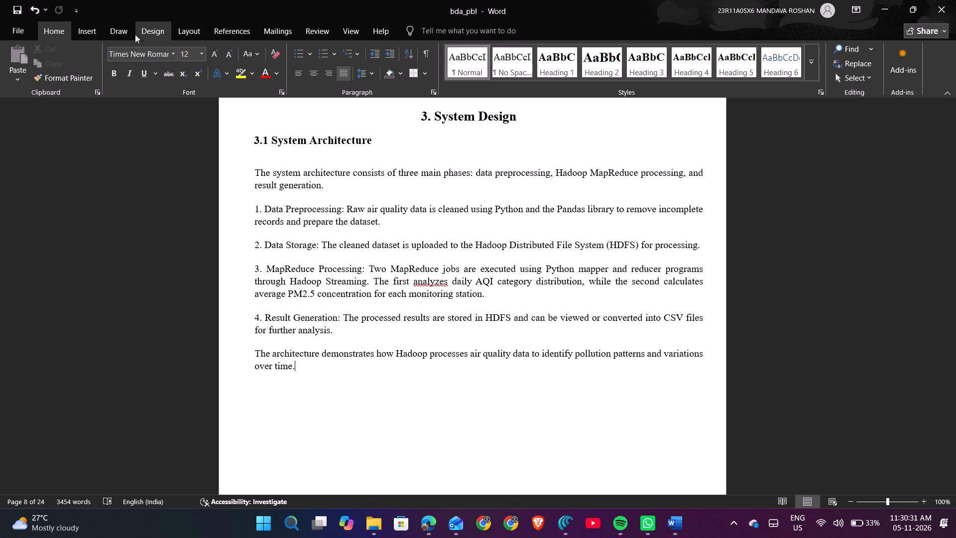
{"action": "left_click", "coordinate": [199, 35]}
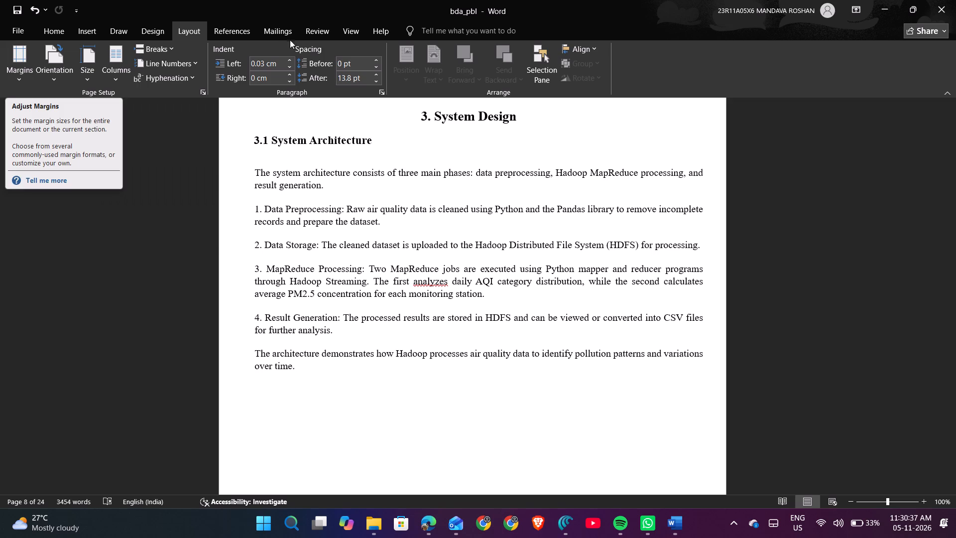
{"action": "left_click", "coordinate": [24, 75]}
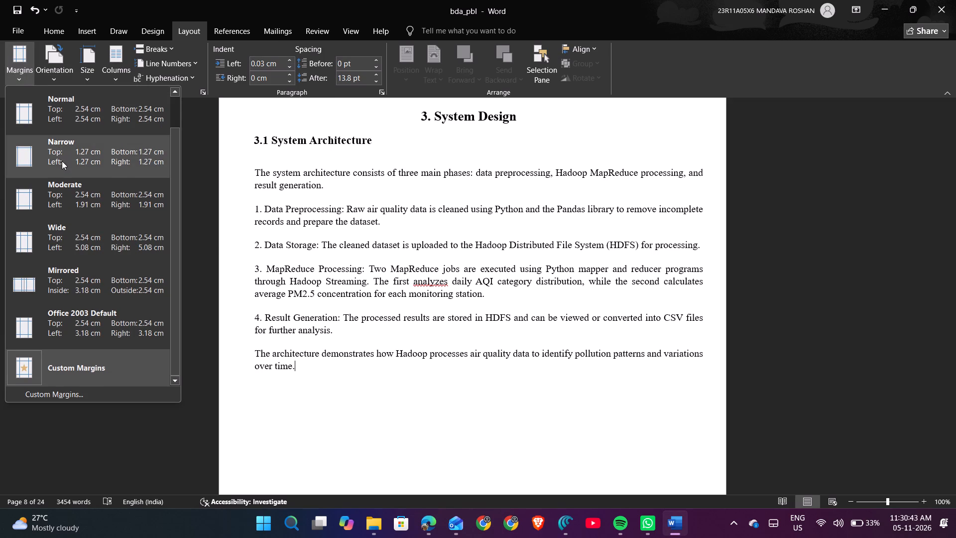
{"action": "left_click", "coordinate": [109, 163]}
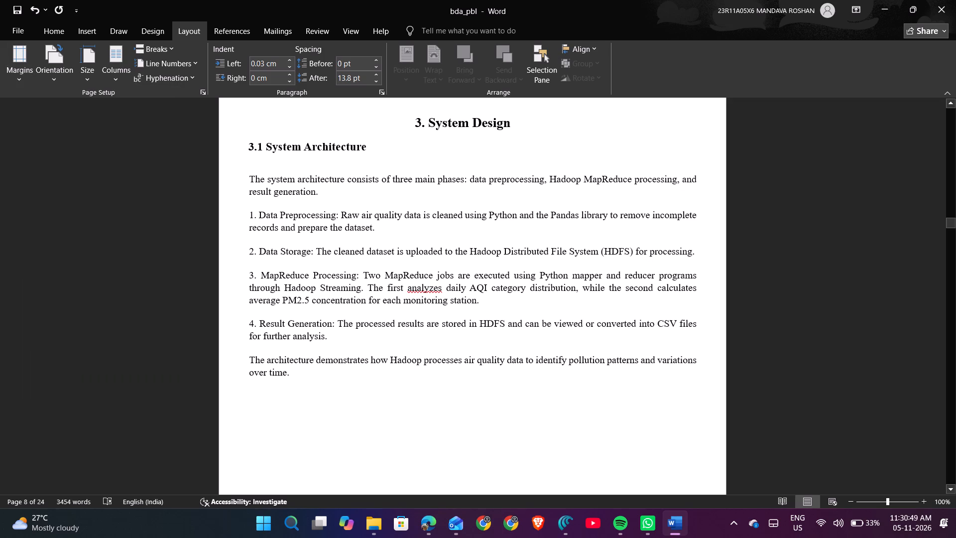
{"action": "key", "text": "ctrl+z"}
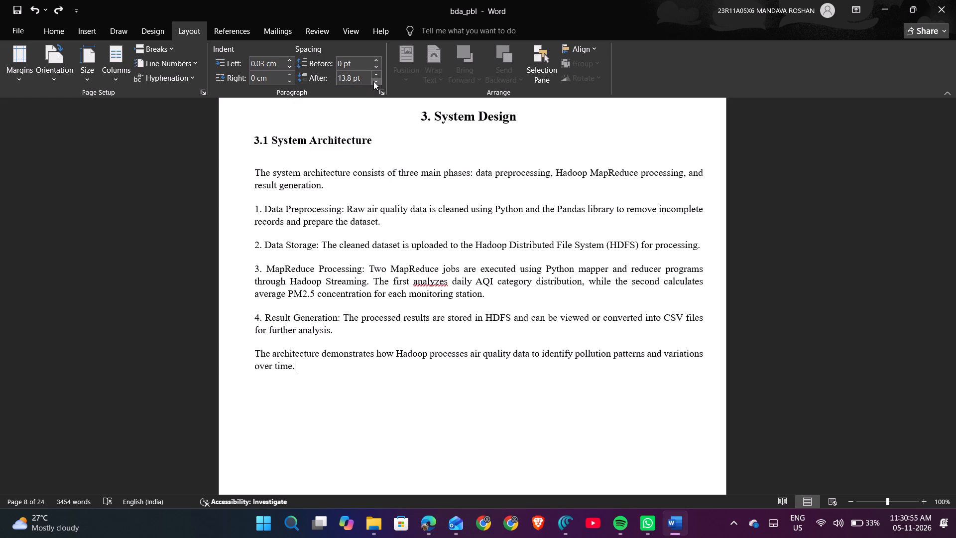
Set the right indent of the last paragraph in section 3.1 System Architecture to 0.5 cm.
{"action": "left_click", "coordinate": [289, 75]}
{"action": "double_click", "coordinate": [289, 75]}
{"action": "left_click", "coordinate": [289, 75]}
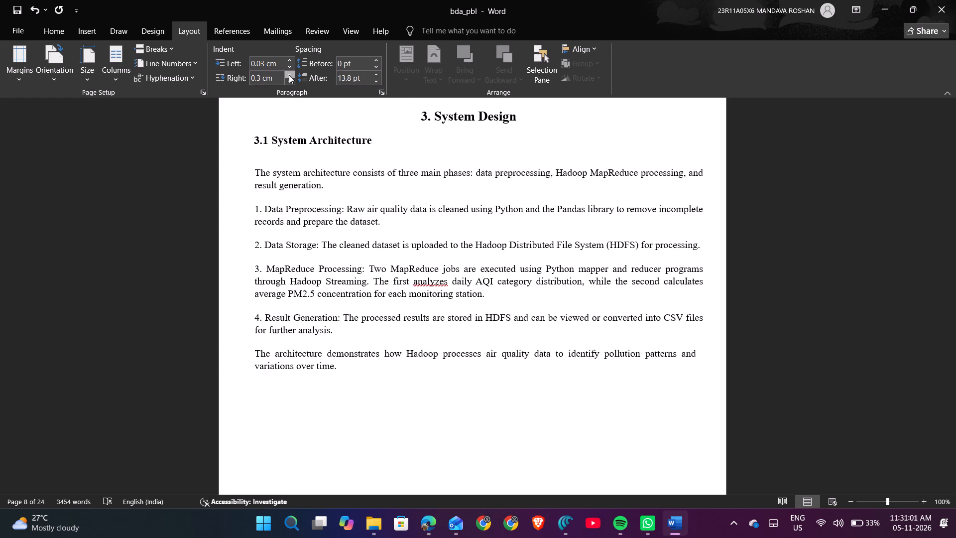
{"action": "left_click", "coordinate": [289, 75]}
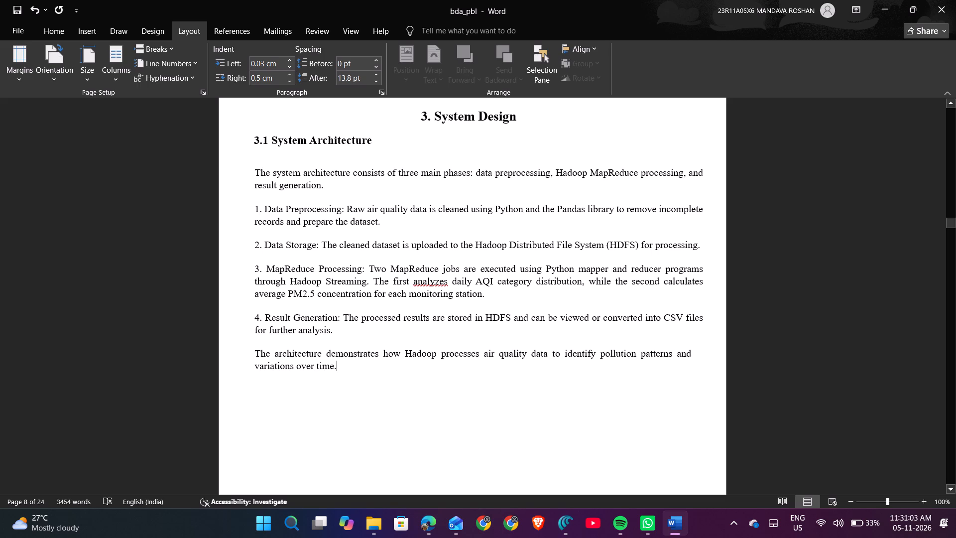
Compare the text width and margins of the Abstract and Introduction pages with those of the System Design page.
{"action": "left_click", "coordinate": [348, 322]}
{"action": "scroll", "coordinate": [358, 376], "scroll_direction": "up", "scroll_amount": 2}
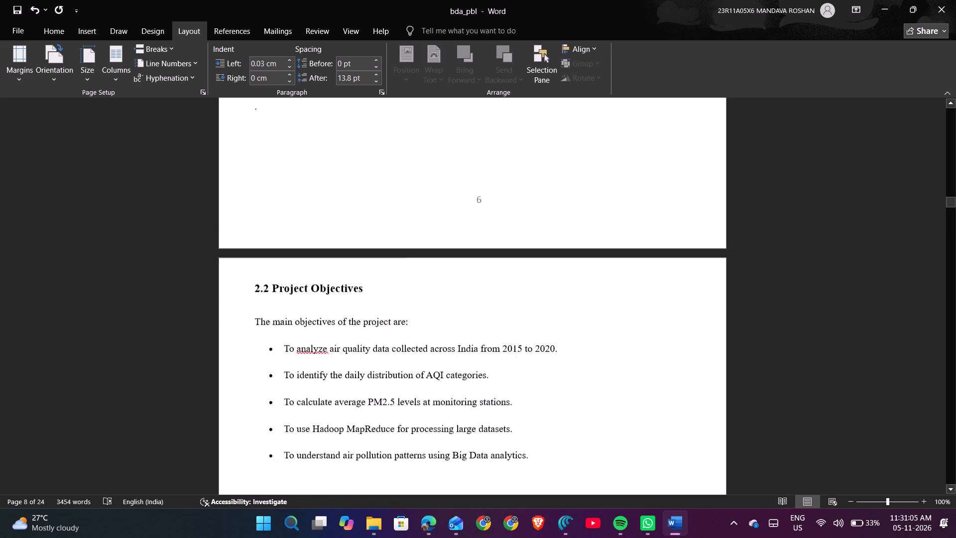
{"action": "scroll", "coordinate": [358, 376], "scroll_direction": "up", "scroll_amount": 6}
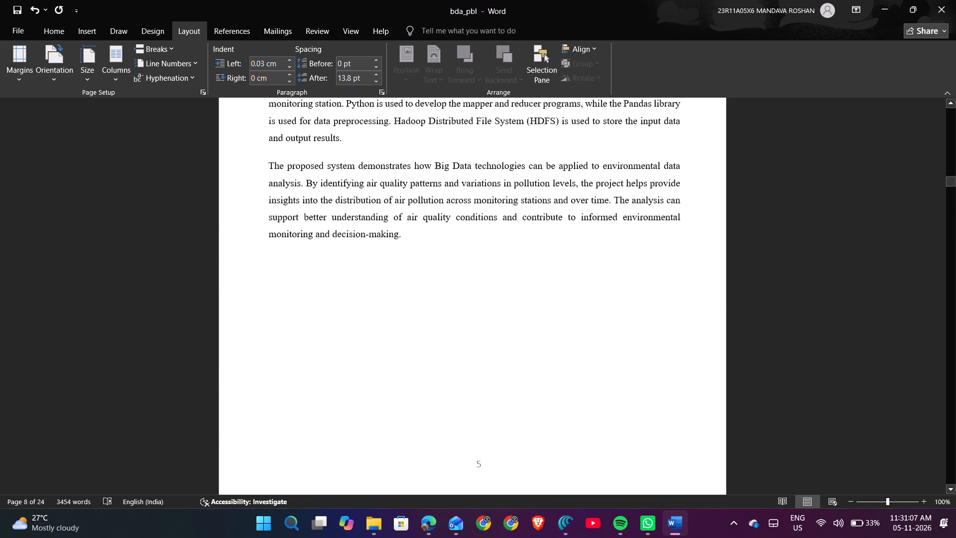
{"action": "scroll", "coordinate": [358, 376], "scroll_direction": "up", "scroll_amount": 2}
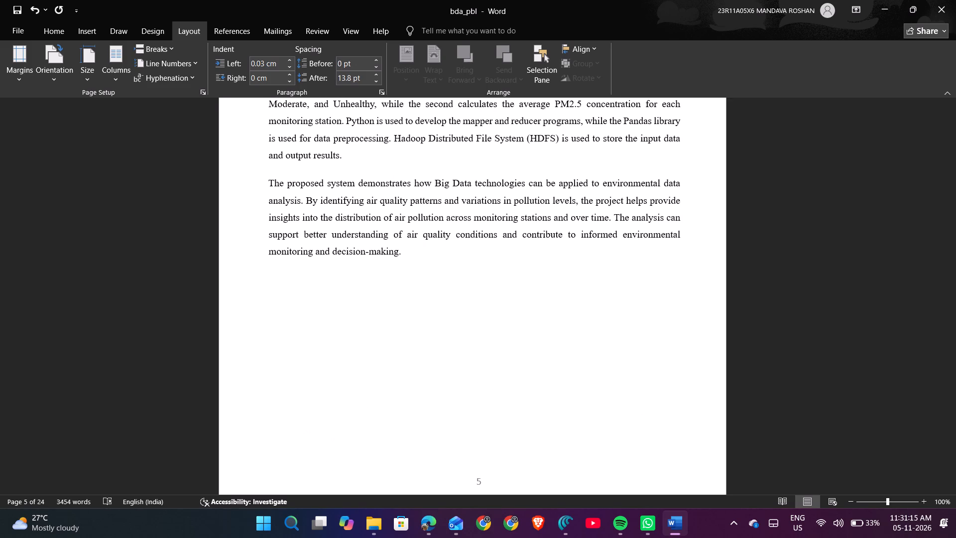
{"action": "scroll", "coordinate": [358, 376], "scroll_direction": "up", "scroll_amount": 1}
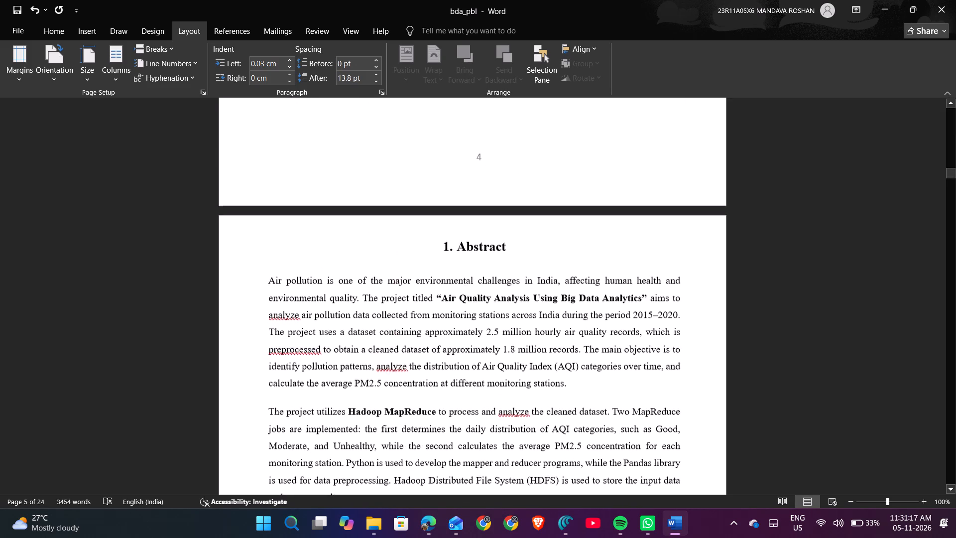
{"action": "scroll", "coordinate": [358, 376], "scroll_direction": "up", "scroll_amount": 1}
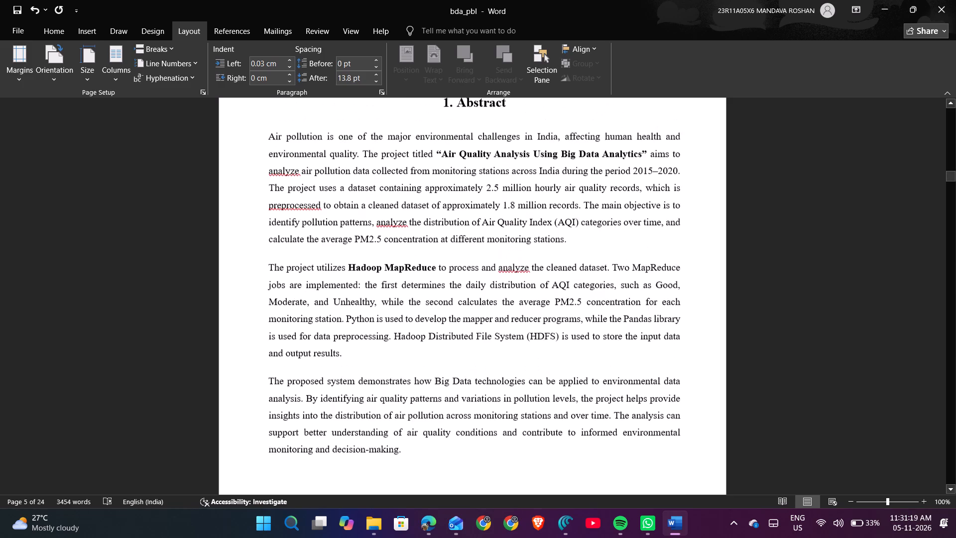
{"action": "scroll", "coordinate": [358, 376], "scroll_direction": "up", "scroll_amount": 1}
{"action": "scroll", "coordinate": [358, 376], "scroll_direction": "right", "scroll_amount": 1}
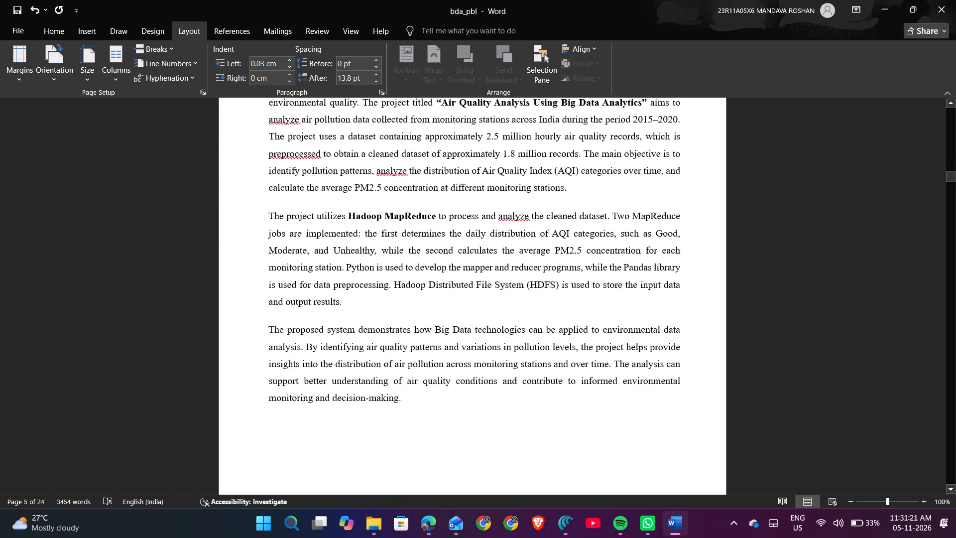
{"action": "scroll", "coordinate": [358, 376], "scroll_direction": "right", "scroll_amount": 2}
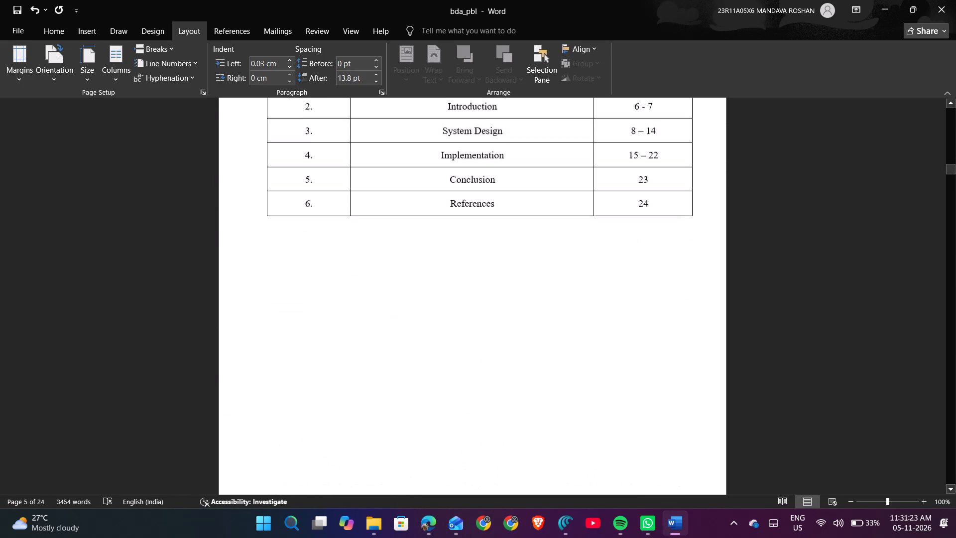
{"action": "scroll", "coordinate": [358, 376], "scroll_direction": "right", "scroll_amount": 1}
{"action": "scroll", "coordinate": [358, 376], "scroll_direction": "down", "scroll_amount": 2}
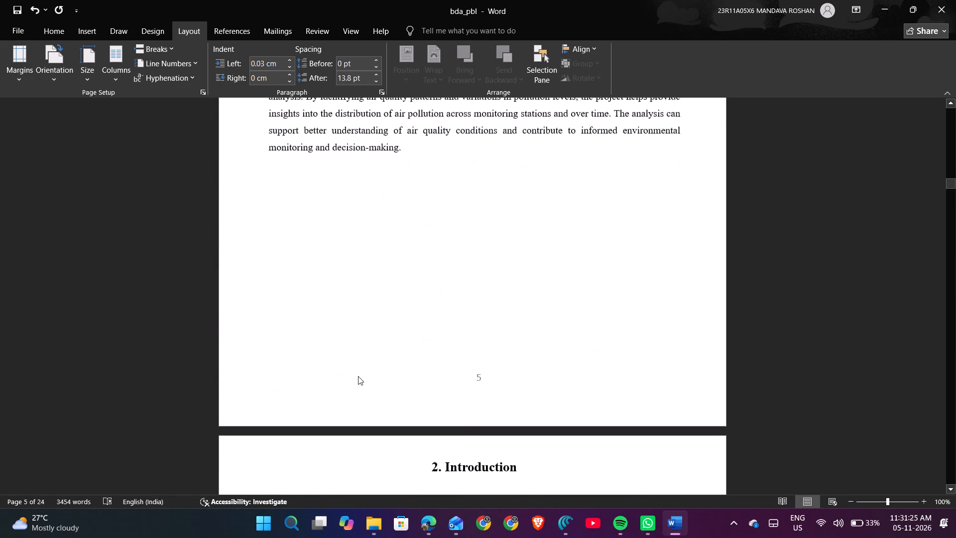
{"action": "scroll", "coordinate": [358, 376], "scroll_direction": "down", "scroll_amount": 4}
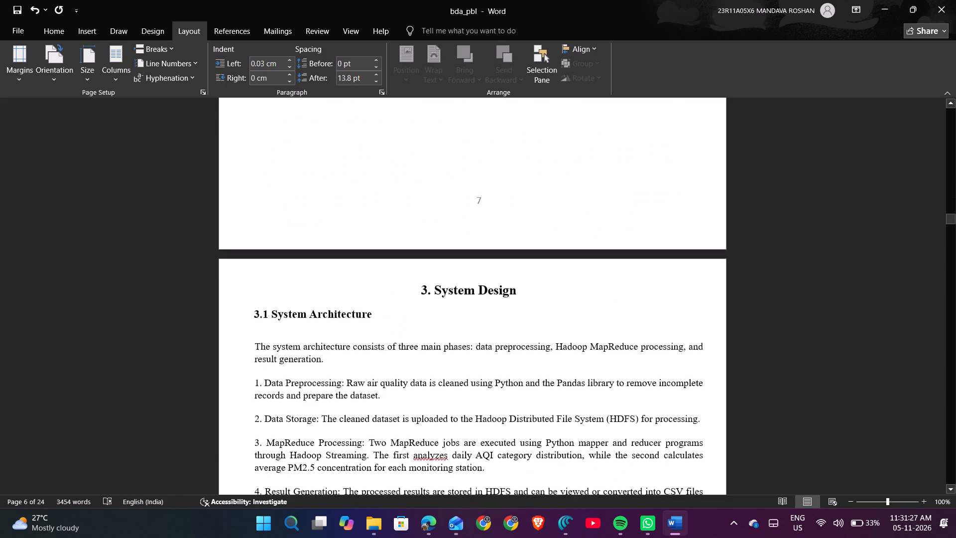
{"action": "scroll", "coordinate": [358, 376], "scroll_direction": "right", "scroll_amount": 1}
{"action": "scroll", "coordinate": [358, 376], "scroll_direction": "up", "scroll_amount": 1}
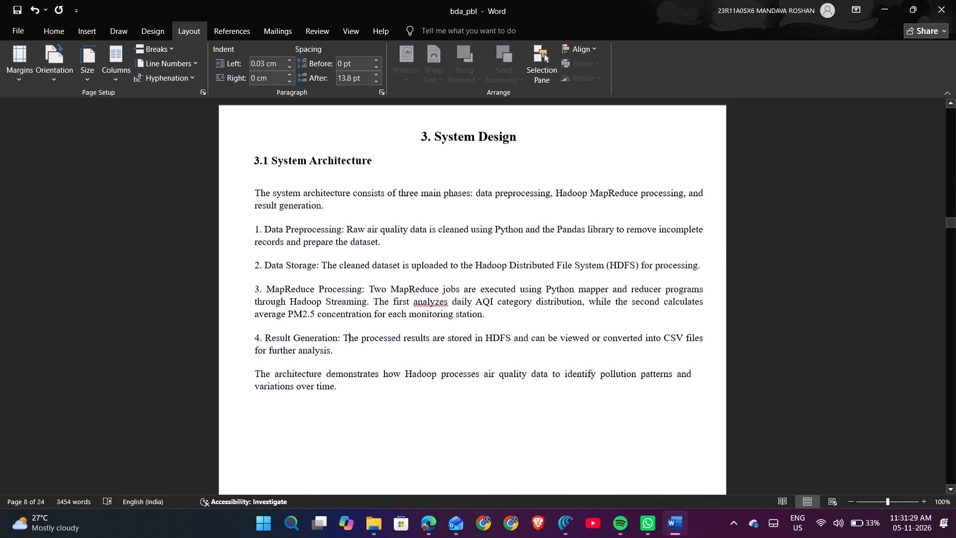
{"action": "scroll", "coordinate": [358, 376], "scroll_direction": "up", "scroll_amount": 1}
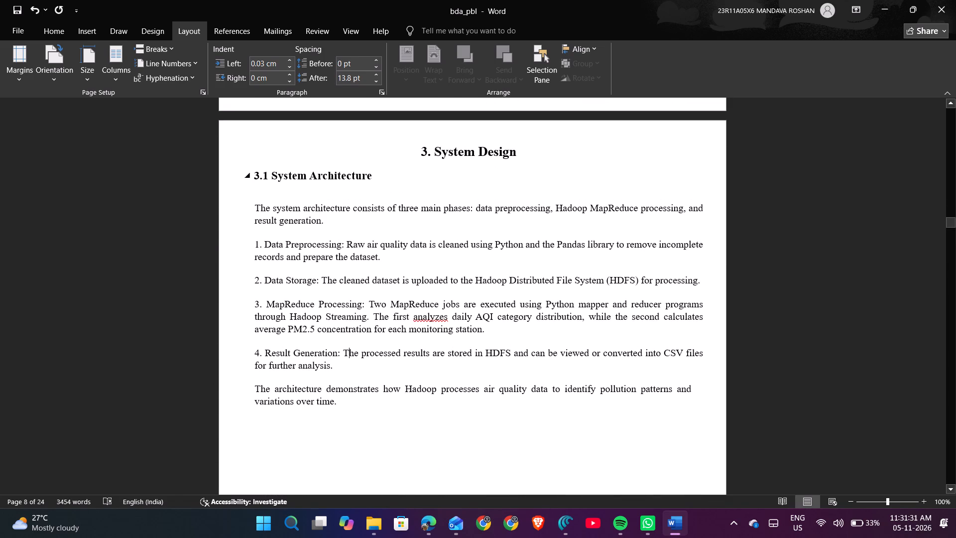
Set the right indent of section 3.1 System Architecture, from its heading through its last paragraph, to 0.9 cm.
{"action": "left_click_drag", "start_coordinate": [253, 176], "coordinate": [333, 402]}
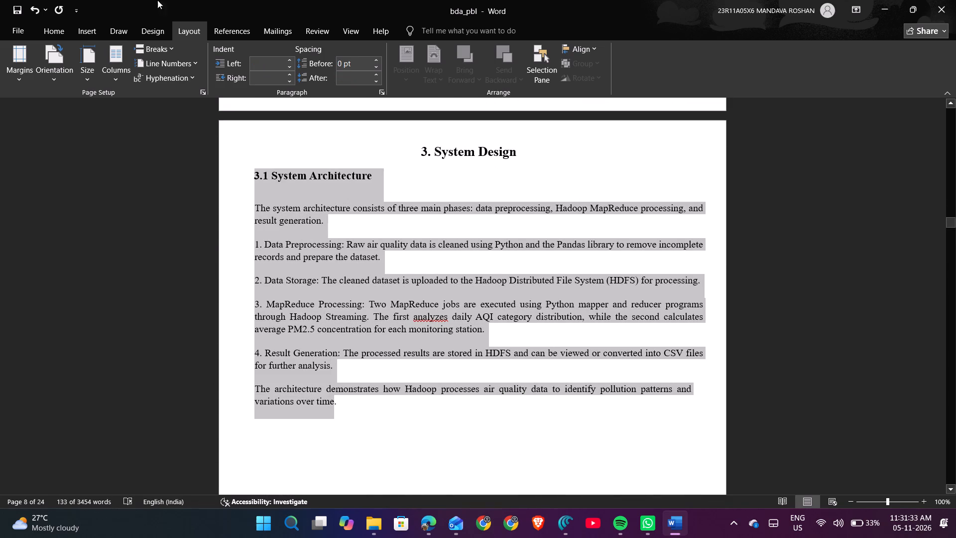
{"action": "left_click", "coordinate": [288, 80]}
{"action": "left_click", "coordinate": [288, 80]}
{"action": "left_click", "coordinate": [288, 80]}
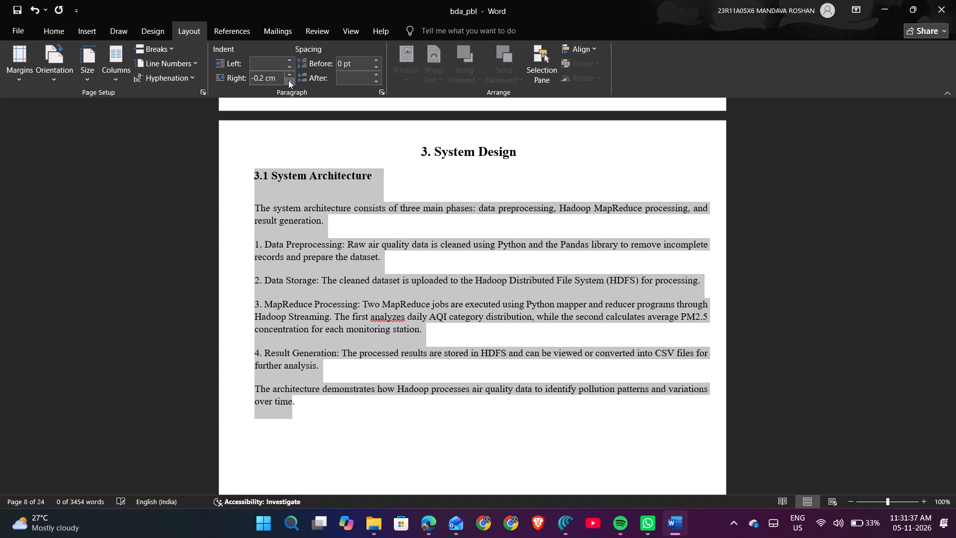
{"action": "left_click", "coordinate": [289, 74]}
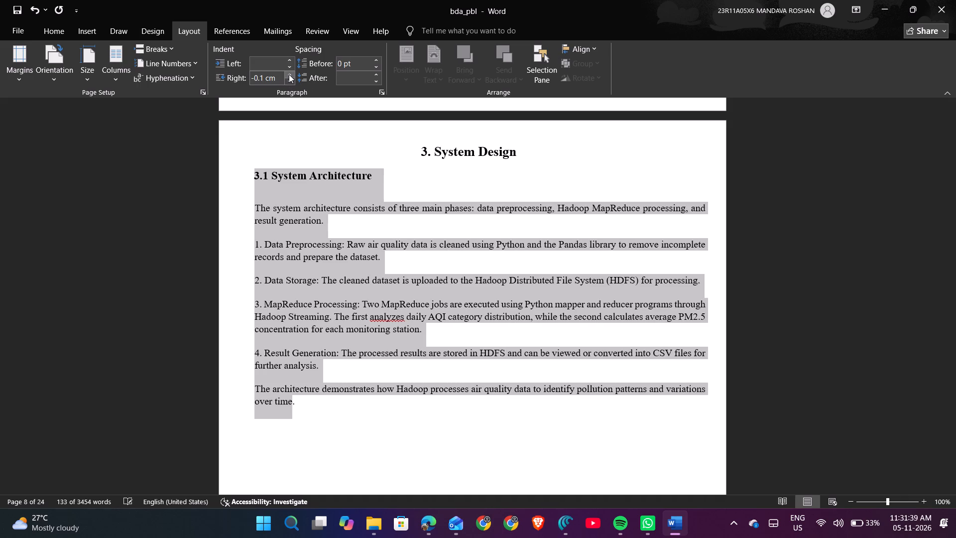
{"action": "triple_click", "coordinate": [289, 74]}
{"action": "triple_click", "coordinate": [289, 74]}
{"action": "triple_click", "coordinate": [289, 74]}
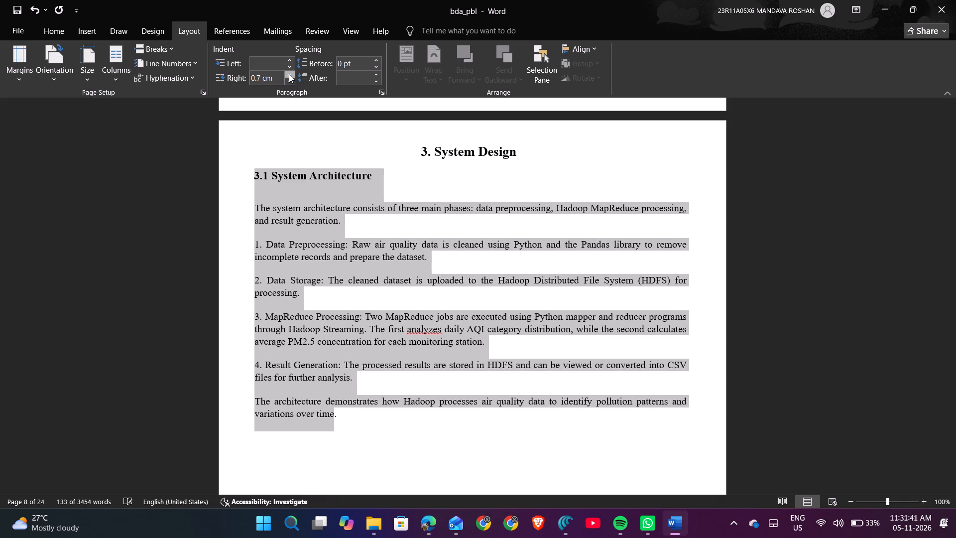
{"action": "left_click", "coordinate": [289, 74]}
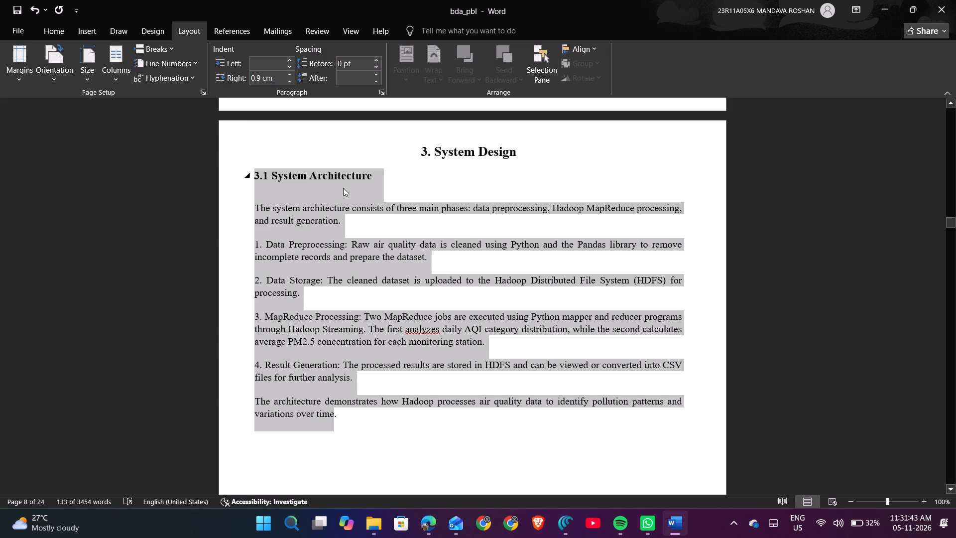
Compare the selected section 3.1 text with the Introduction page's text width and set its right indent to 1 cm.
{"action": "scroll", "coordinate": [346, 192], "scroll_direction": "up", "scroll_amount": 2}
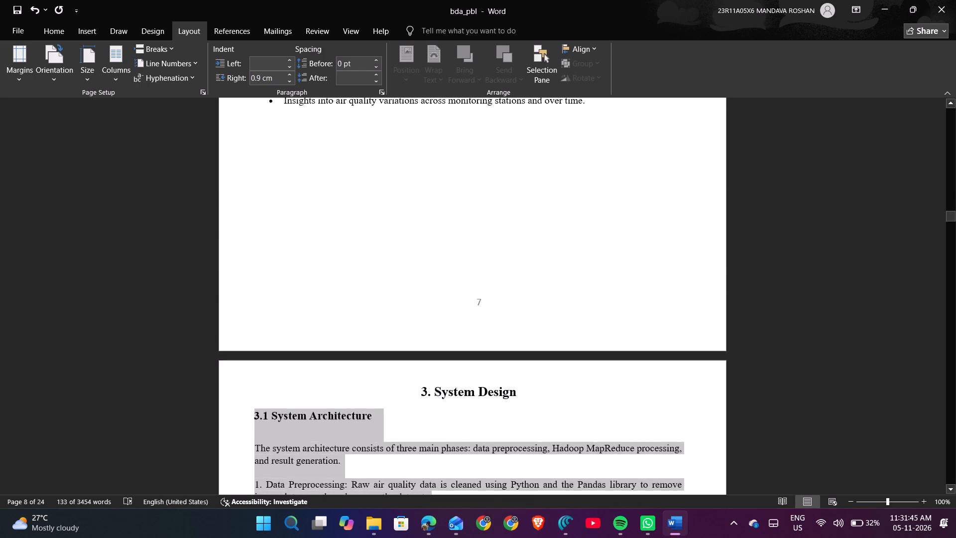
{"action": "scroll", "coordinate": [346, 192], "scroll_direction": "up", "scroll_amount": 2}
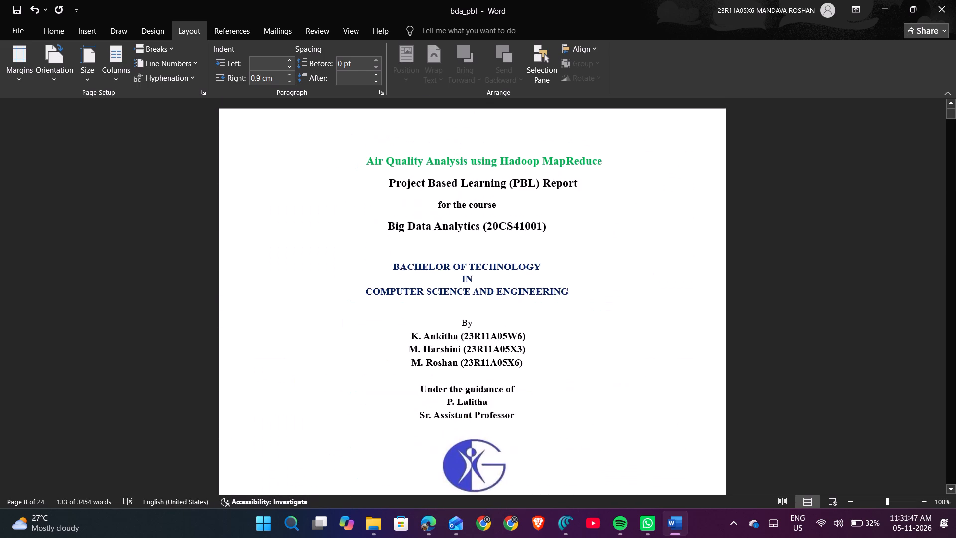
{"action": "scroll", "coordinate": [346, 192], "scroll_direction": "down", "scroll_amount": 10}
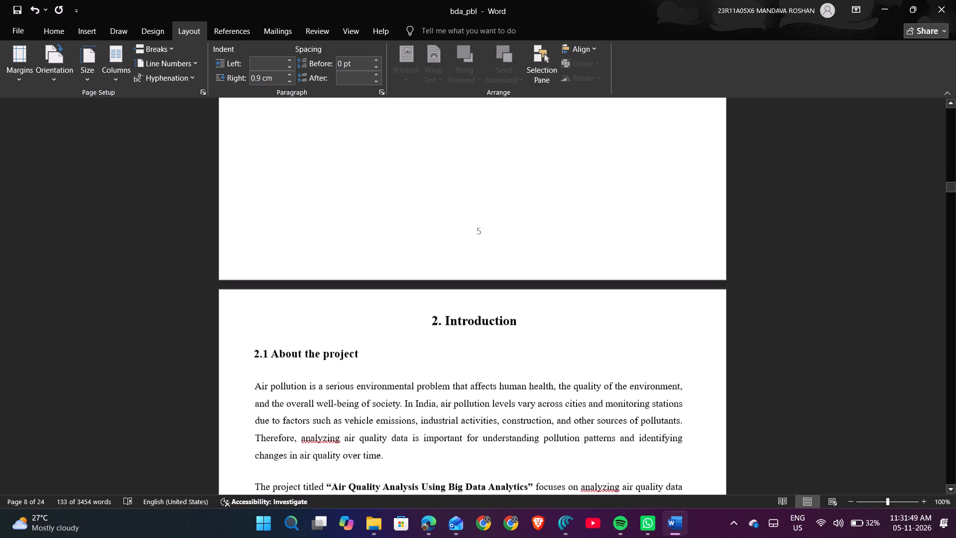
{"action": "scroll", "coordinate": [346, 192], "scroll_direction": "down", "scroll_amount": 6}
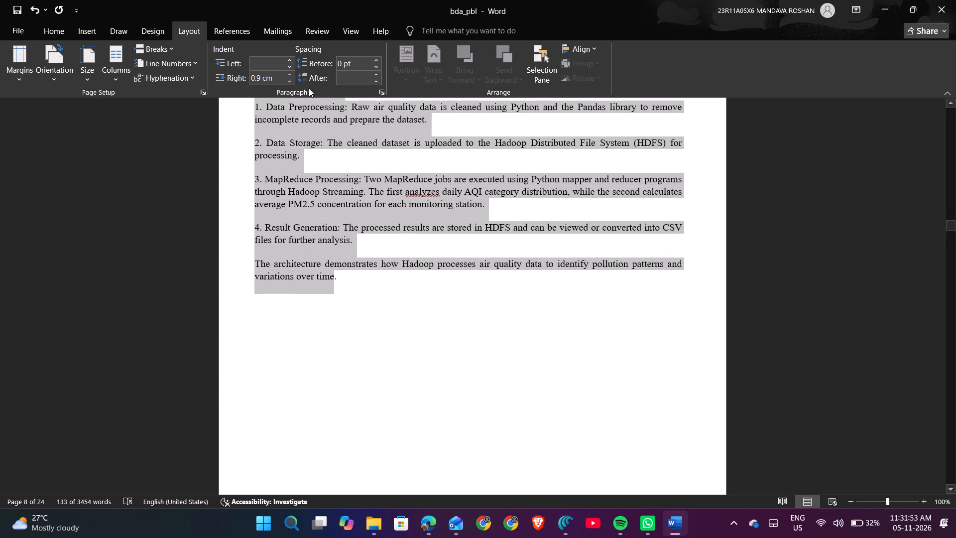
{"action": "left_click", "coordinate": [290, 77]}
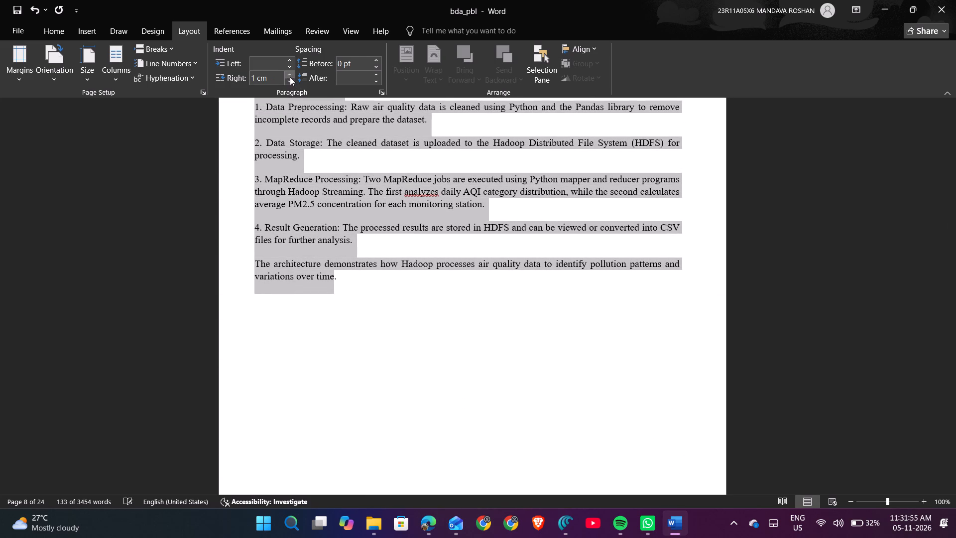
Set the right indent of the selected section 3.1 System Architecture text to 1.1 cm and deselect it.
{"action": "left_click", "coordinate": [290, 77]}
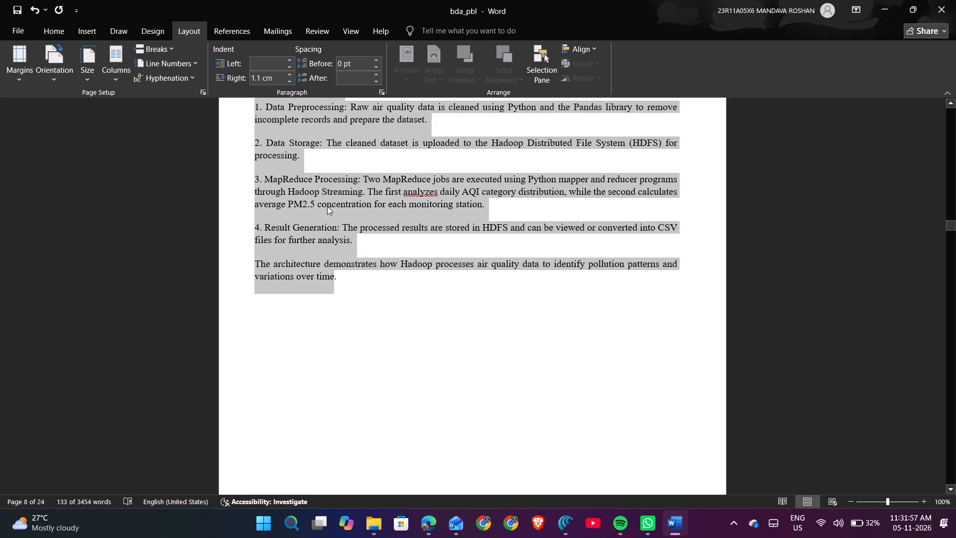
{"action": "left_click", "coordinate": [343, 287]}
Examine the text width of the pages after section 3.1, from 3.2 System Modules through 3.5, for inconsistent right indents.
{"action": "scroll", "coordinate": [343, 287], "scroll_direction": "down", "scroll_amount": 1}
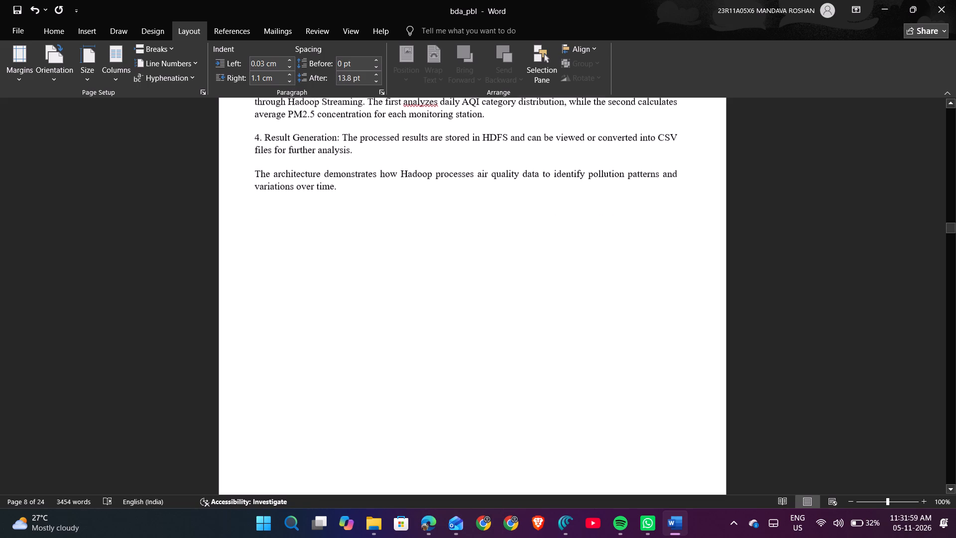
{"action": "scroll", "coordinate": [343, 287], "scroll_direction": "down", "scroll_amount": 3}
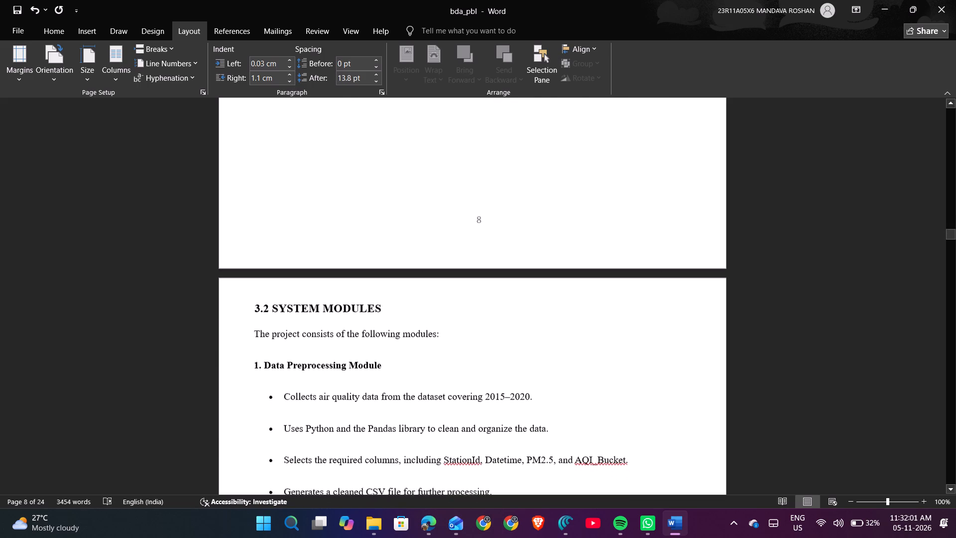
{"action": "scroll", "coordinate": [343, 287], "scroll_direction": "down", "scroll_amount": 2}
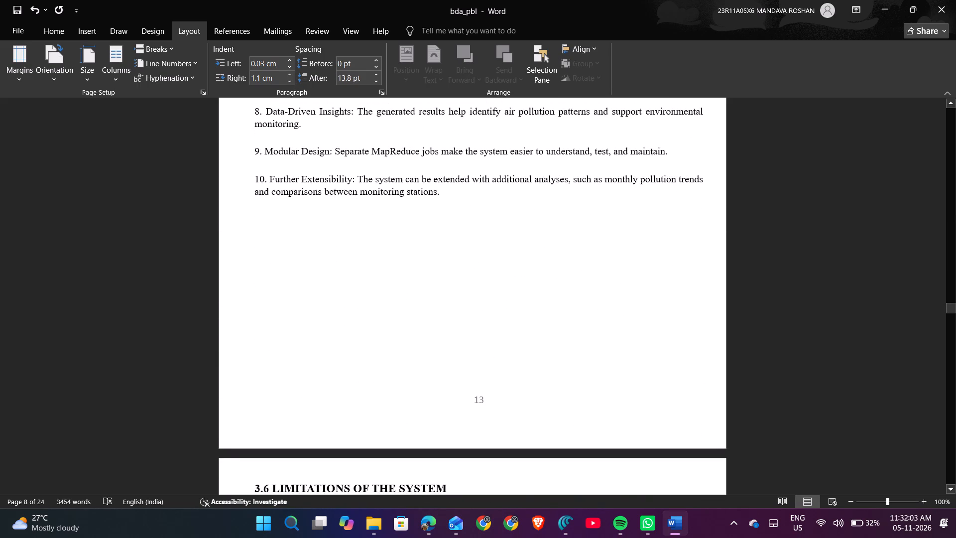
{"action": "scroll", "coordinate": [343, 287], "scroll_direction": "up", "scroll_amount": 4}
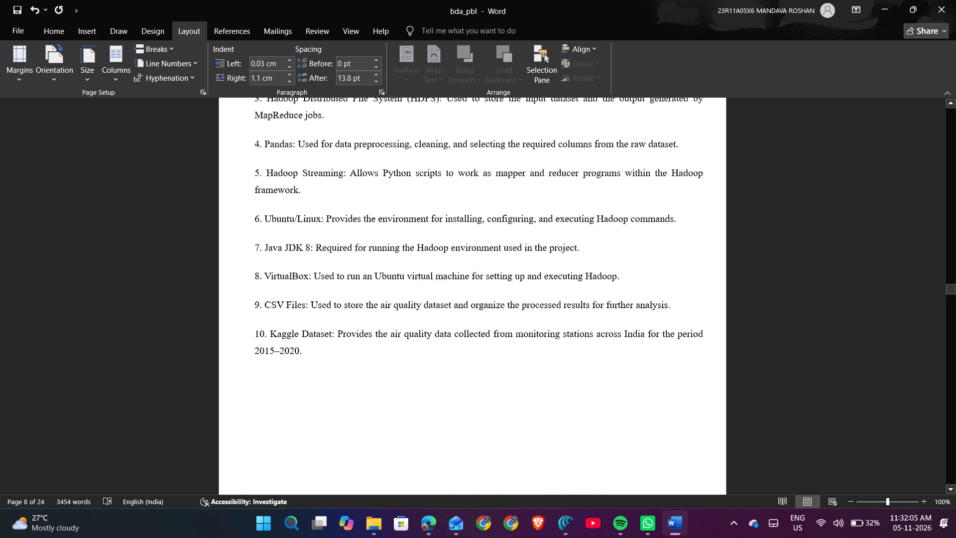
{"action": "scroll", "coordinate": [343, 287], "scroll_direction": "up", "scroll_amount": 3}
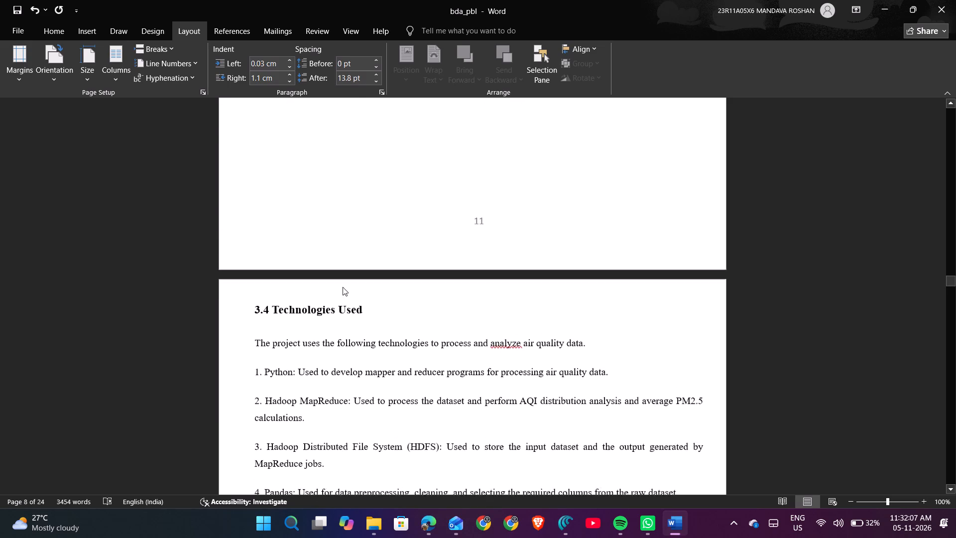
{"action": "scroll", "coordinate": [343, 287], "scroll_direction": "up", "scroll_amount": 1}
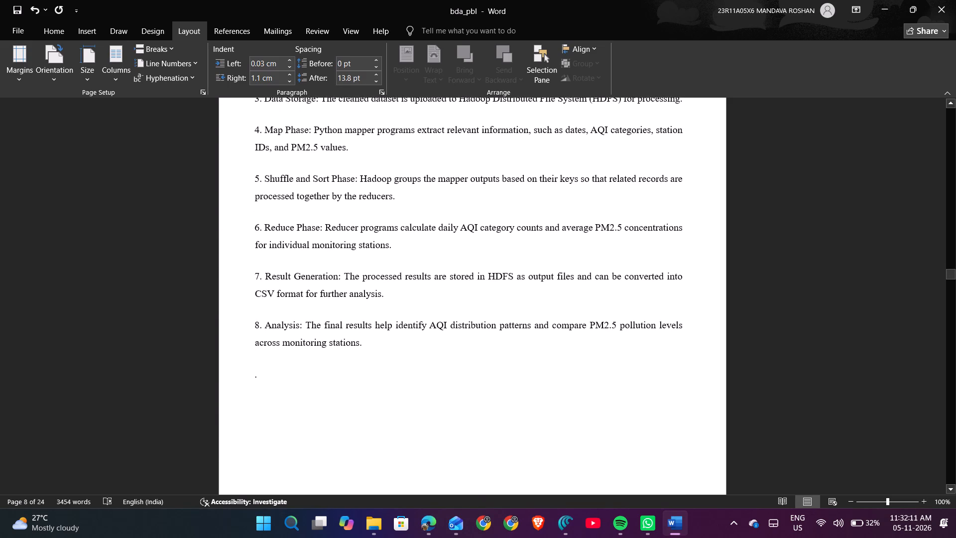
{"action": "scroll", "coordinate": [343, 287], "scroll_direction": "down", "scroll_amount": 1}
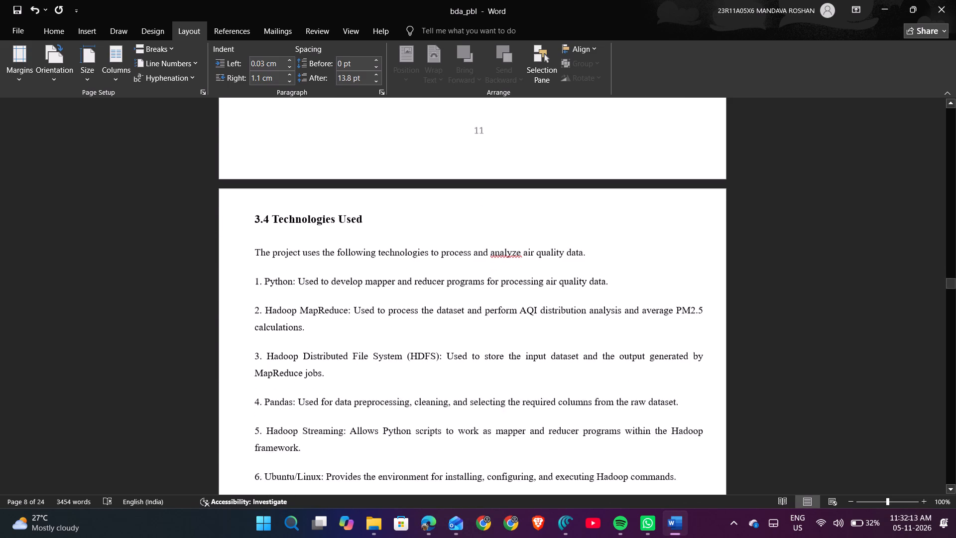
{"action": "scroll", "coordinate": [343, 287], "scroll_direction": "down", "scroll_amount": 2}
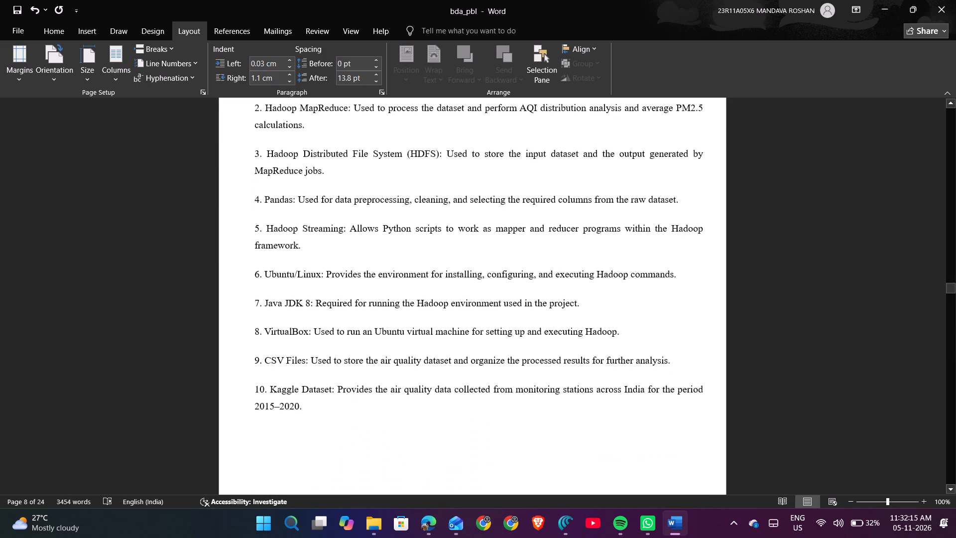
{"action": "scroll", "coordinate": [343, 287], "scroll_direction": "up", "scroll_amount": 1}
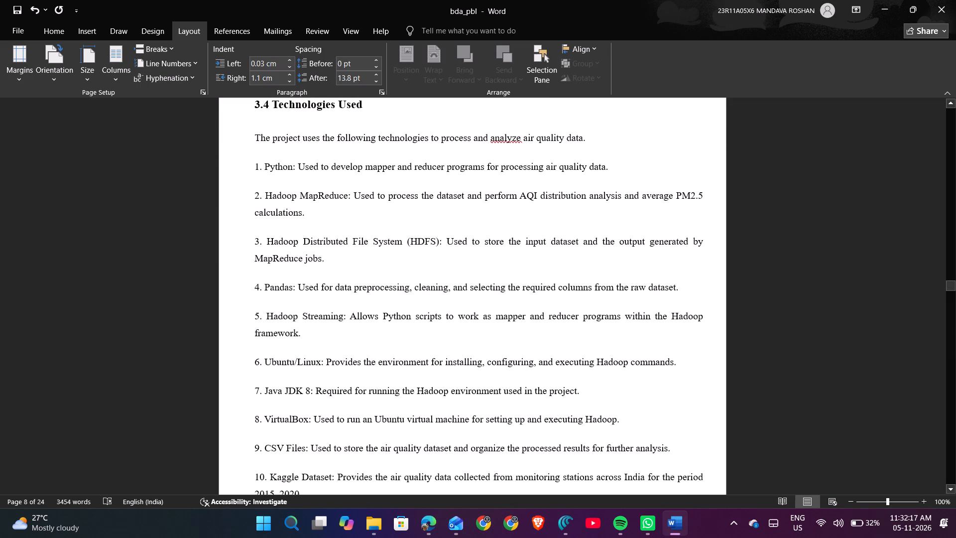
Set the right indent of the section 3.4 Technologies Used body text, from its introductory line through item 10, to 1.4 cm.
{"action": "left_click_drag", "start_coordinate": [252, 137], "coordinate": [303, 305]}
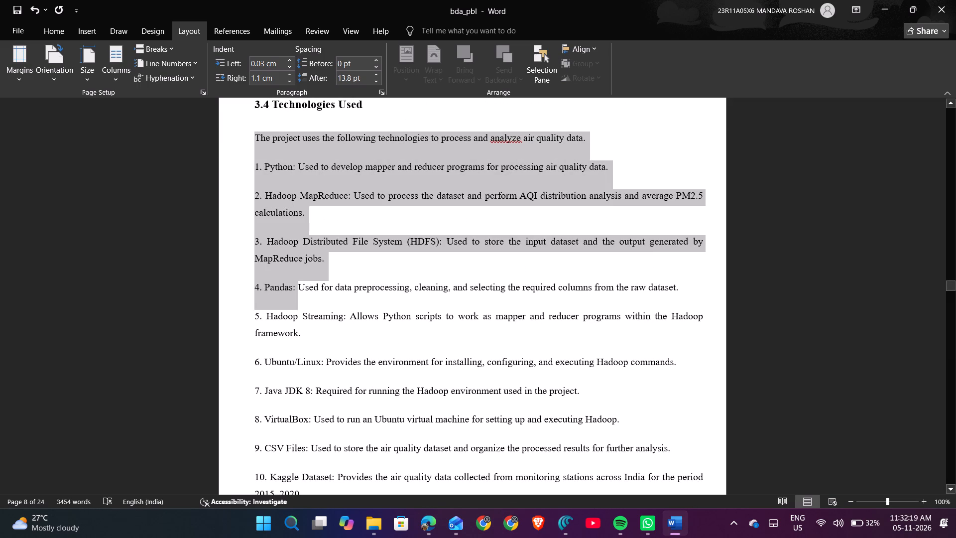
{"action": "left_click_drag", "start_coordinate": [303, 305], "coordinate": [318, 296]}
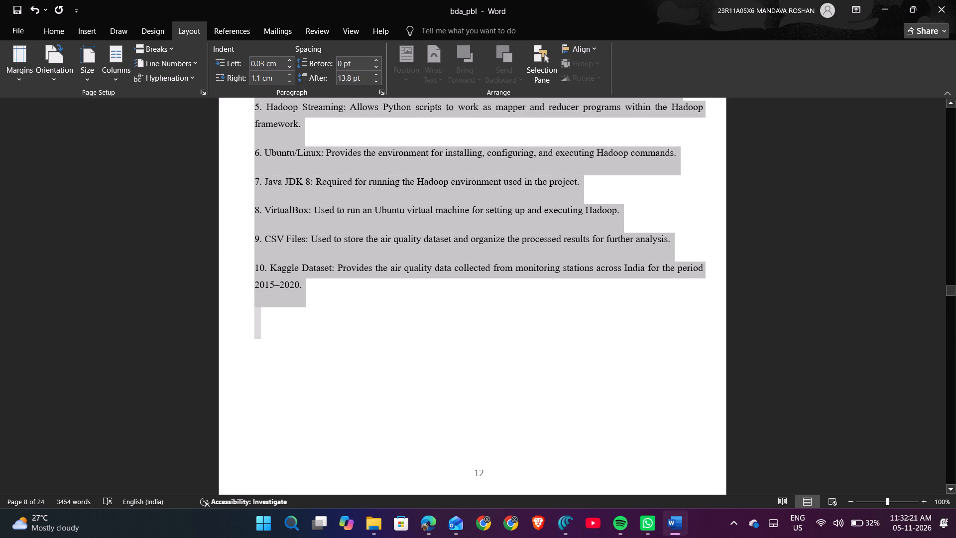
{"action": "left_click_drag", "start_coordinate": [318, 296], "coordinate": [318, 290]}
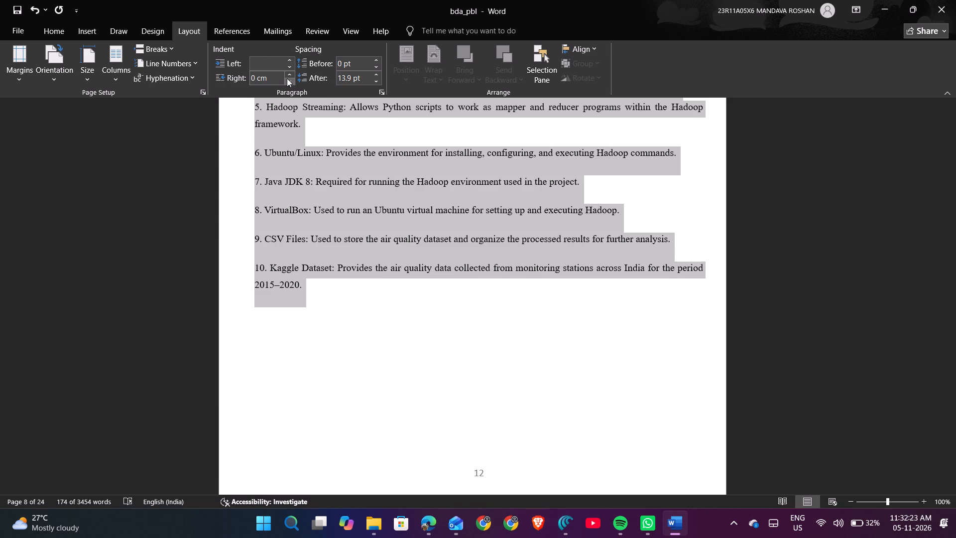
{"action": "triple_click", "coordinate": [288, 75]}
{"action": "triple_click", "coordinate": [288, 75]}
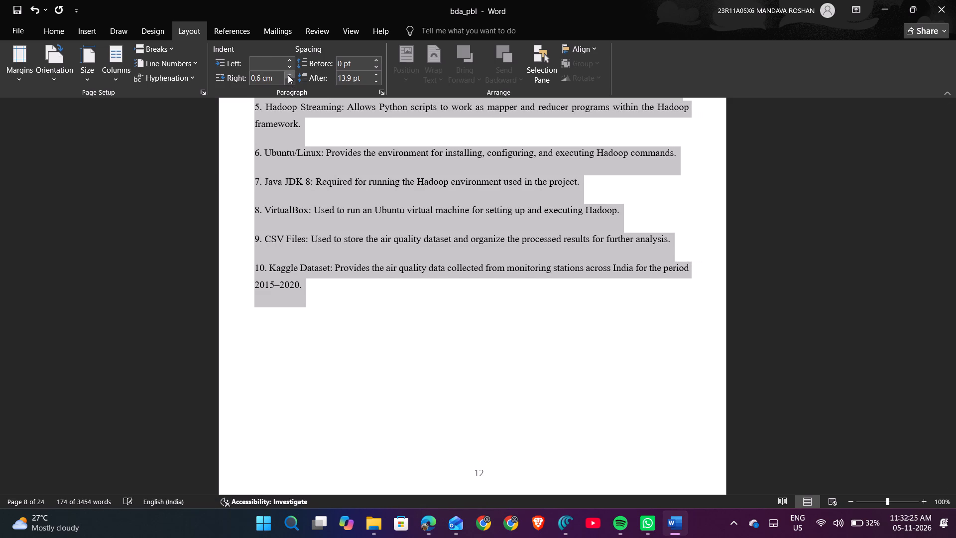
{"action": "triple_click", "coordinate": [288, 75]}
{"action": "triple_click", "coordinate": [288, 75]}
{"action": "double_click", "coordinate": [288, 75]}
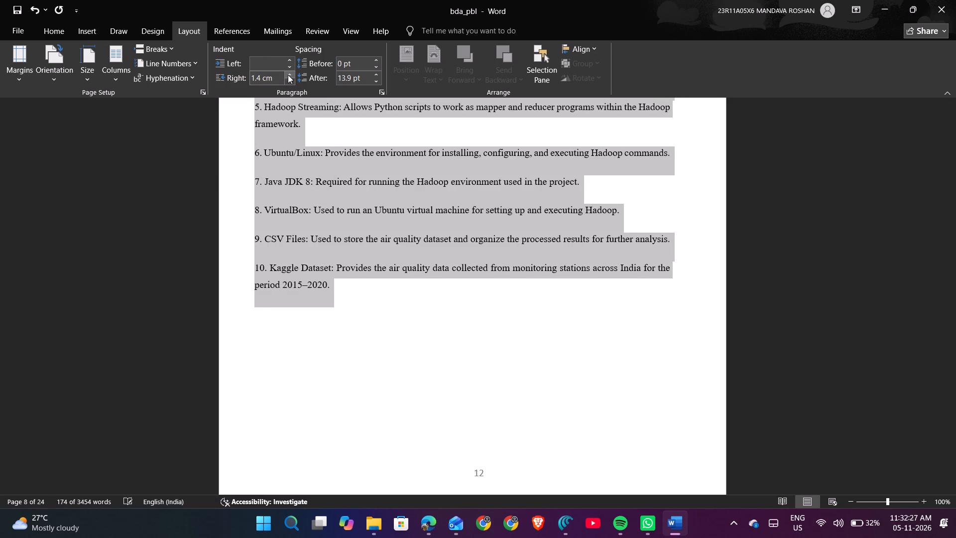
{"action": "left_click", "coordinate": [288, 75]}
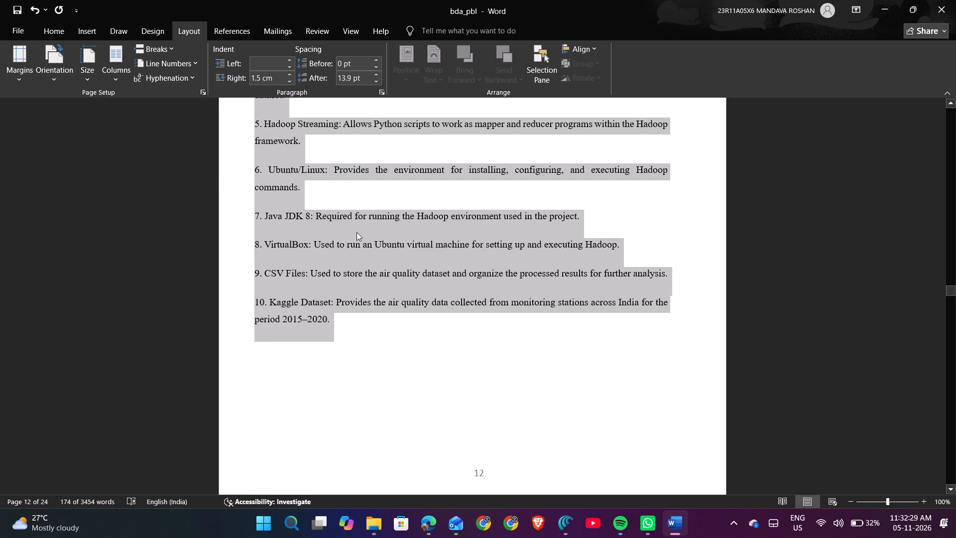
{"action": "scroll", "coordinate": [357, 232], "scroll_direction": "up", "scroll_amount": 1}
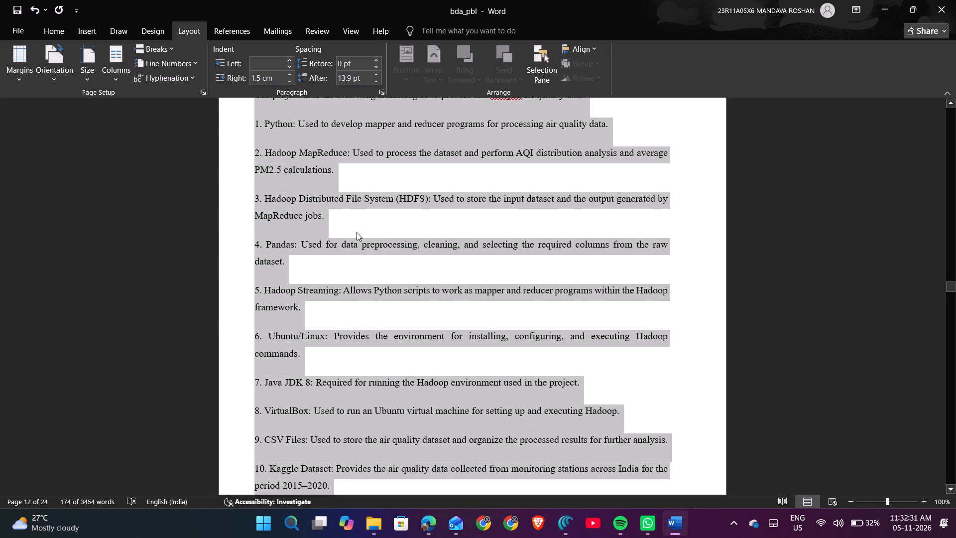
{"action": "scroll", "coordinate": [357, 232], "scroll_direction": "up", "scroll_amount": 1}
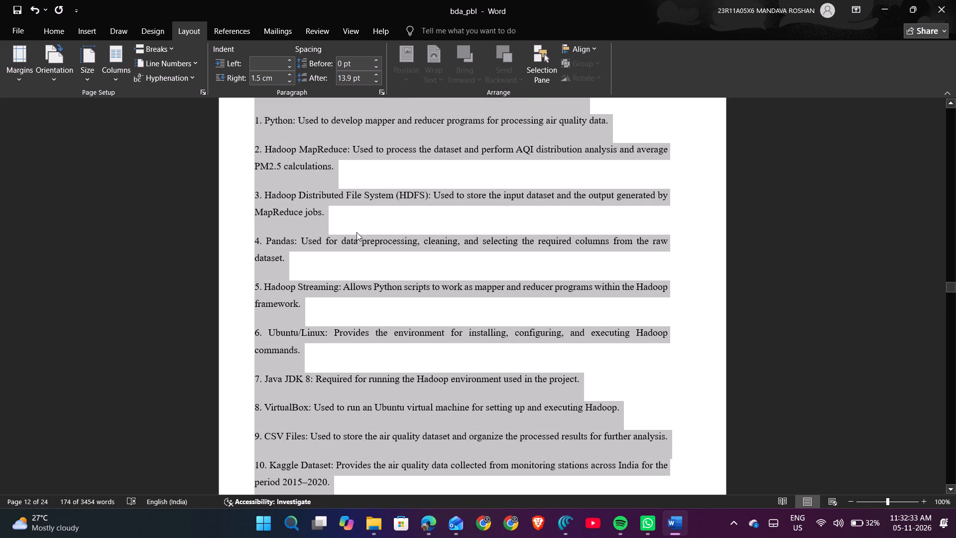
{"action": "left_click", "coordinate": [291, 74]}
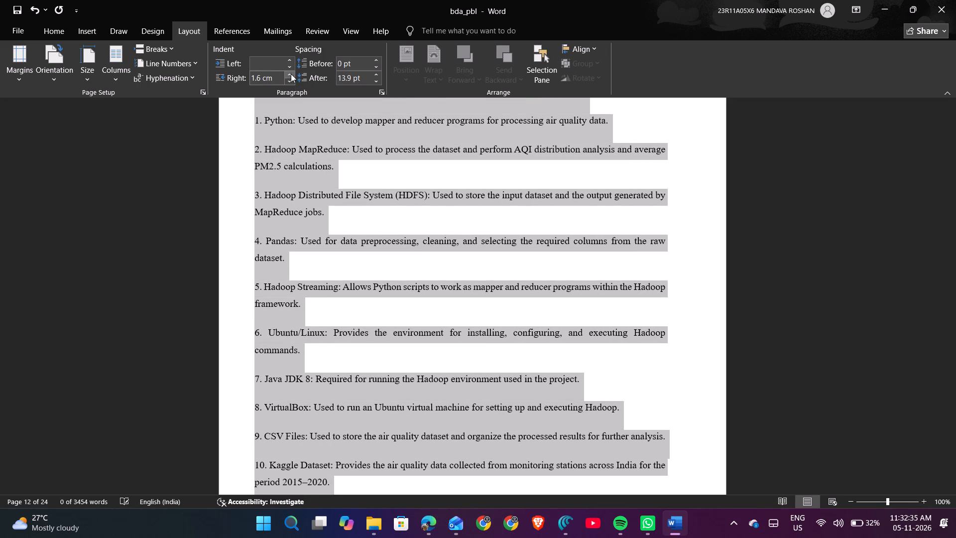
{"action": "left_click", "coordinate": [291, 74]}
{"action": "double_click", "coordinate": [290, 81]}
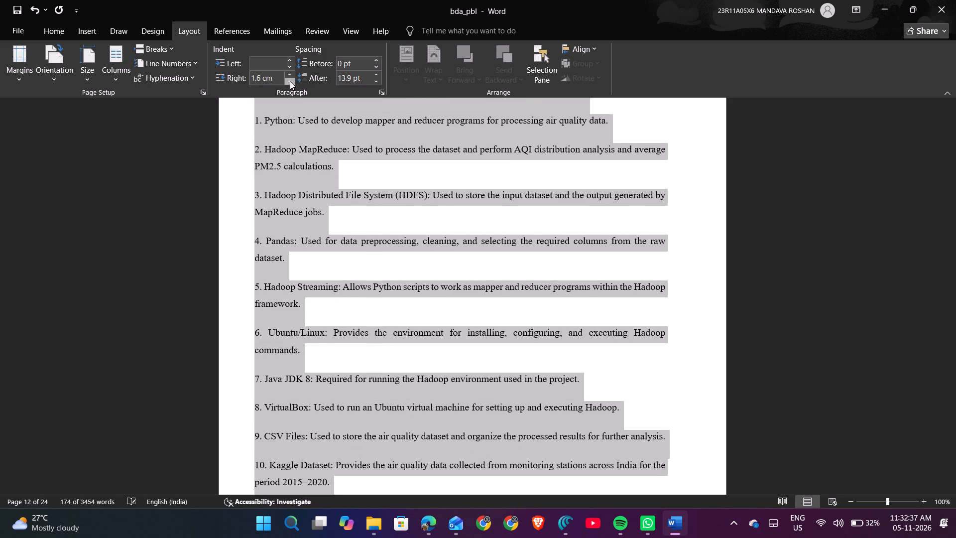
{"action": "left_click", "coordinate": [290, 81]}
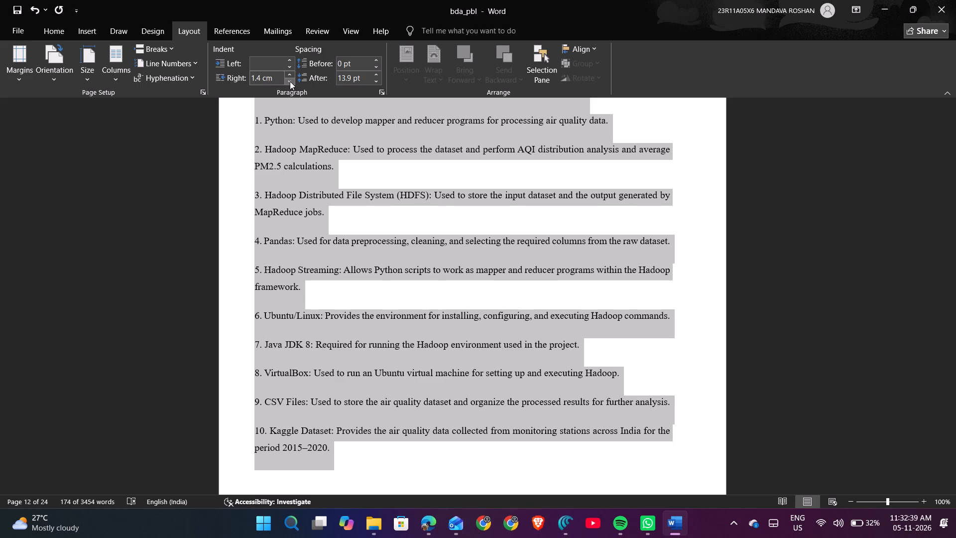
{"action": "left_click", "coordinate": [453, 254]}
Set the right indent of the section 3.5 Advantages of the Proposed System body text, from its introductory line through item 10, to 1.1 cm.
{"action": "scroll", "coordinate": [453, 254], "scroll_direction": "down", "scroll_amount": 2}
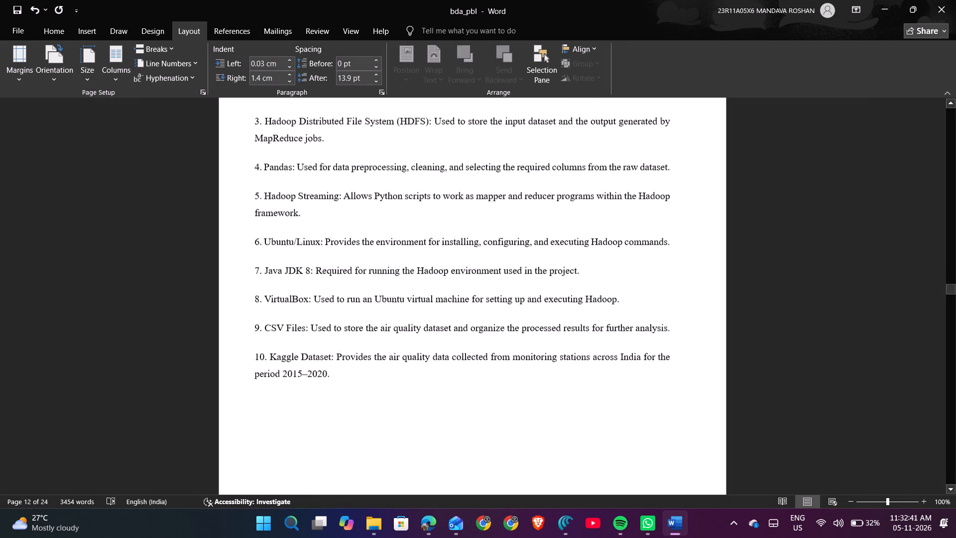
{"action": "scroll", "coordinate": [453, 254], "scroll_direction": "down", "scroll_amount": 2}
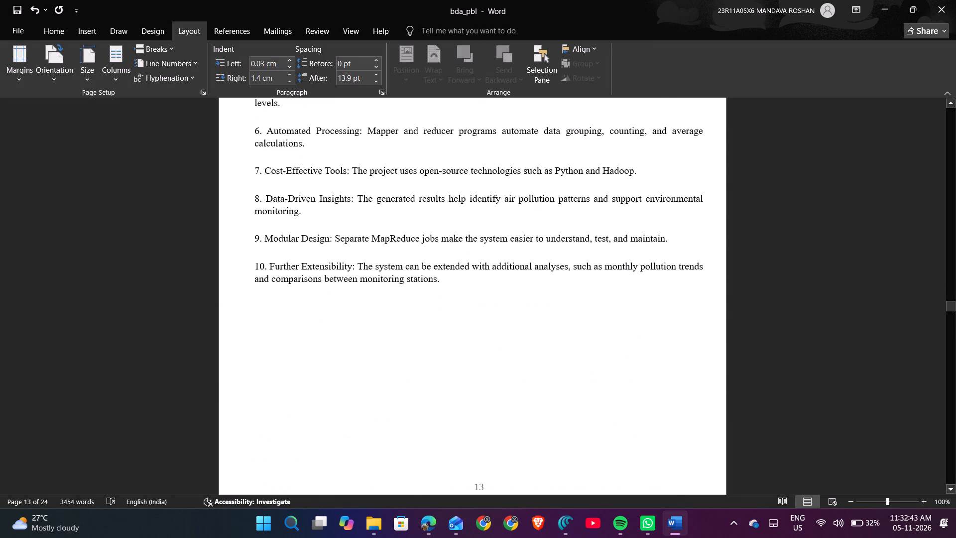
{"action": "scroll", "coordinate": [453, 254], "scroll_direction": "up", "scroll_amount": 1}
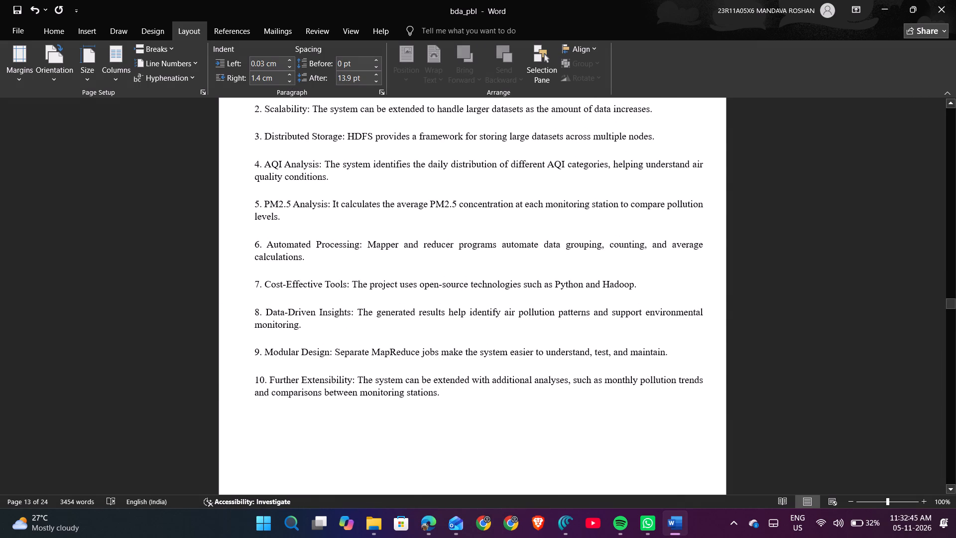
{"action": "left_click_drag", "start_coordinate": [440, 391], "coordinate": [280, 138]}
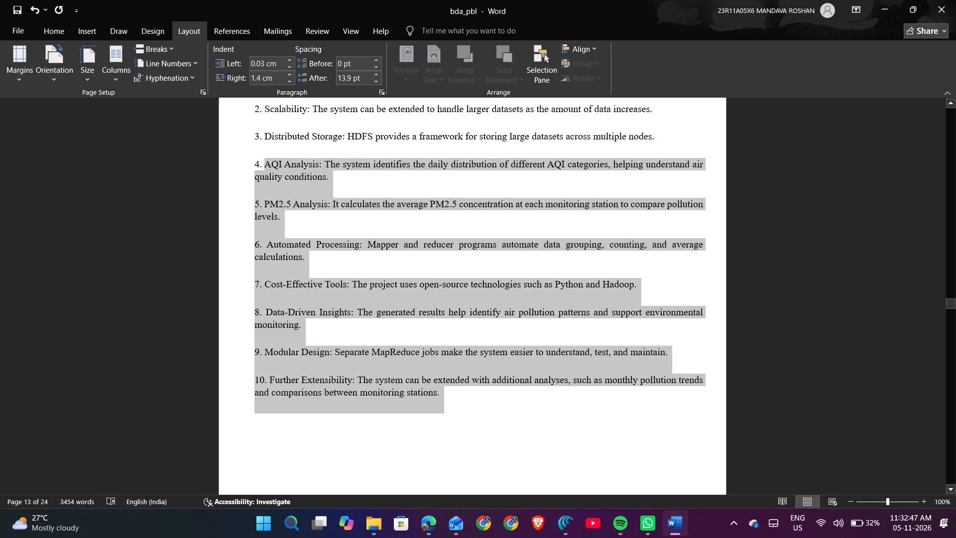
{"action": "left_click_drag", "start_coordinate": [280, 138], "coordinate": [260, 179]}
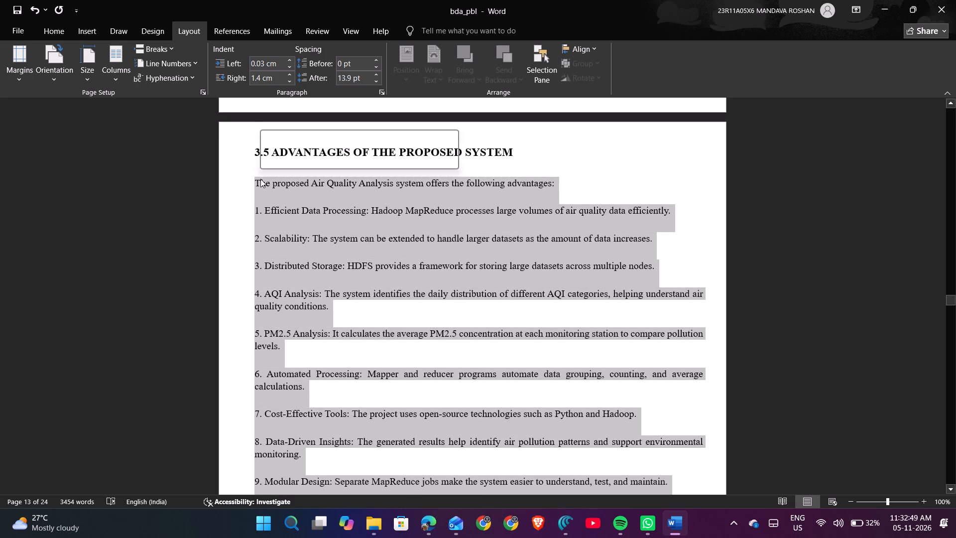
{"action": "left_click", "coordinate": [288, 80]}
{"action": "triple_click", "coordinate": [288, 74]}
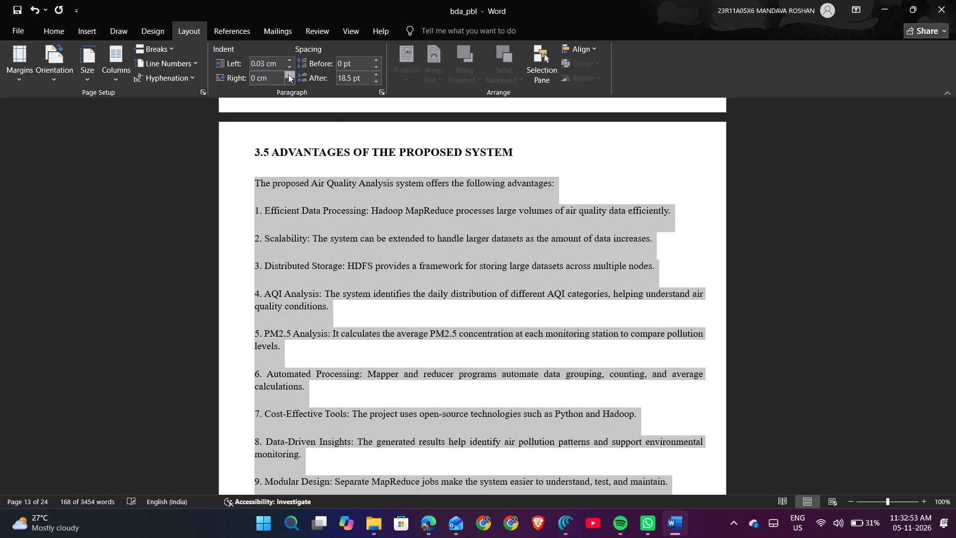
{"action": "left_click", "coordinate": [288, 74]}
{"action": "left_click", "coordinate": [288, 74]}
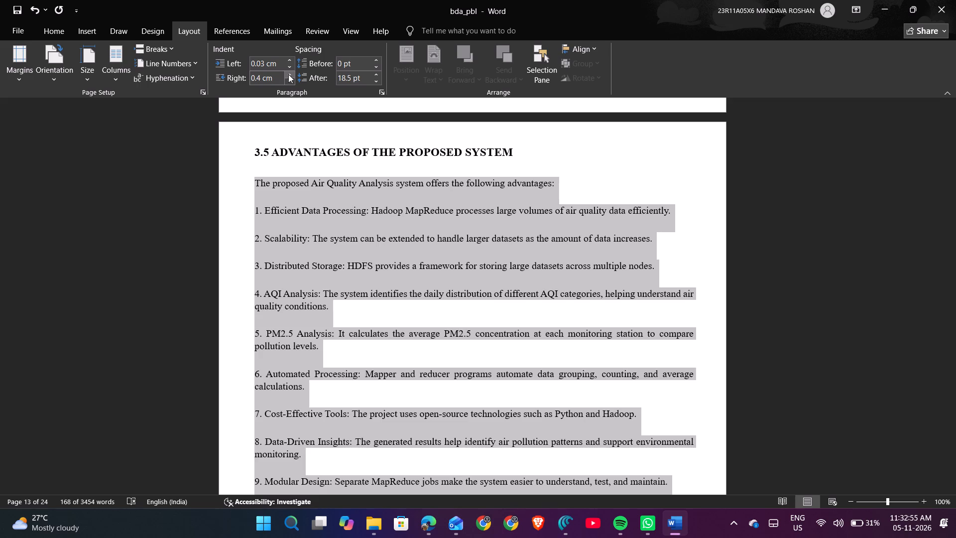
{"action": "left_click", "coordinate": [288, 74]}
{"action": "triple_click", "coordinate": [288, 74]}
{"action": "left_click", "coordinate": [288, 74]}
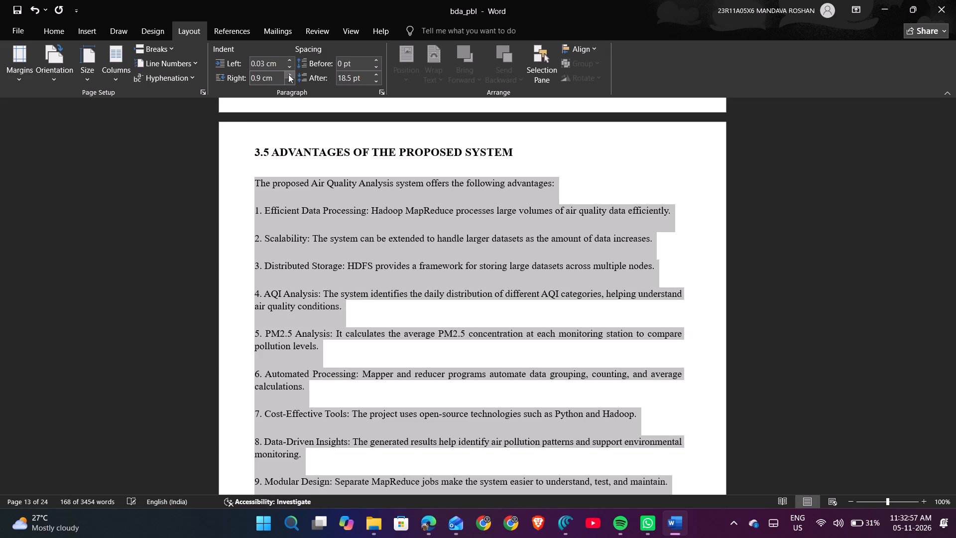
{"action": "left_click", "coordinate": [288, 74]}
{"action": "left_click", "coordinate": [288, 74]}
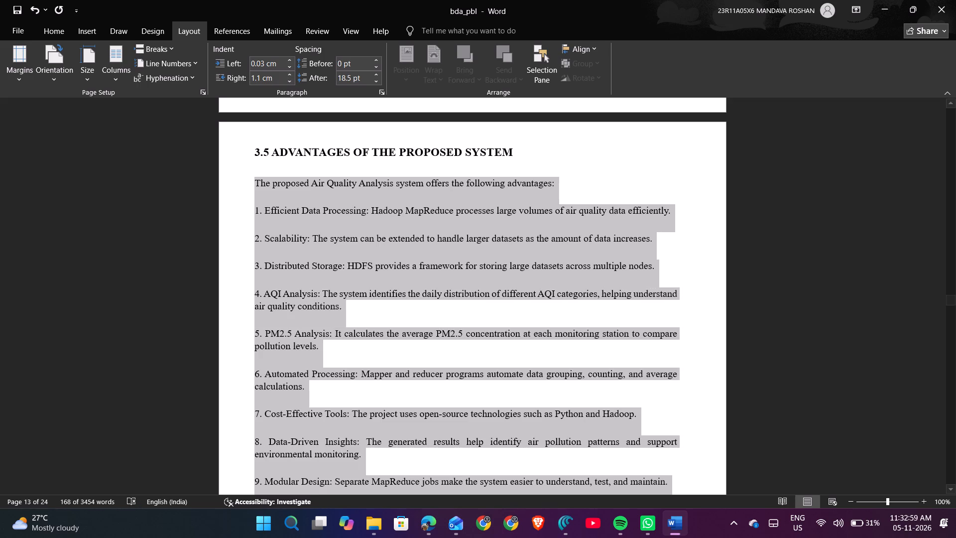
{"action": "left_click", "coordinate": [366, 286]}
Examine the text width of section 3.6 Limitations of the System and the pages around it.
{"action": "scroll", "coordinate": [366, 286], "scroll_direction": "down", "scroll_amount": 1}
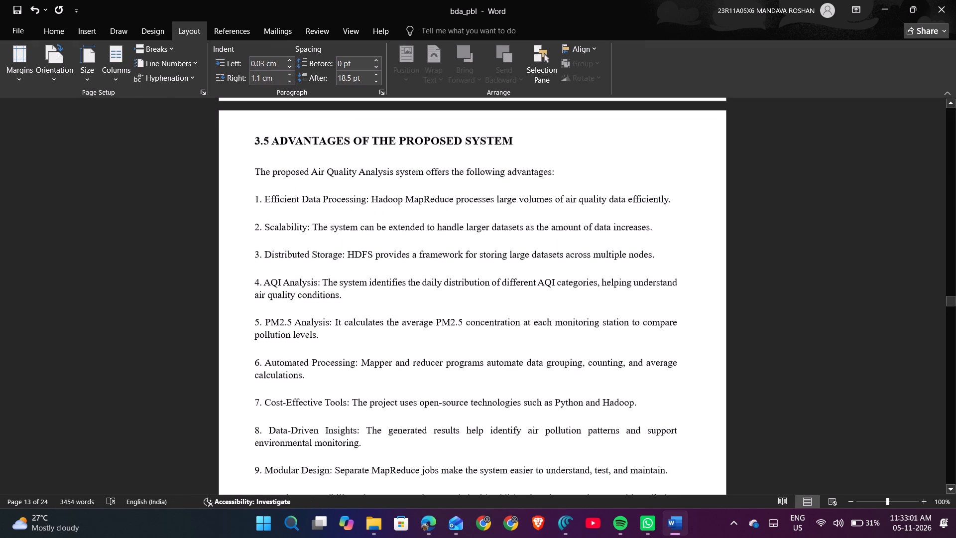
{"action": "scroll", "coordinate": [366, 286], "scroll_direction": "down", "scroll_amount": 3}
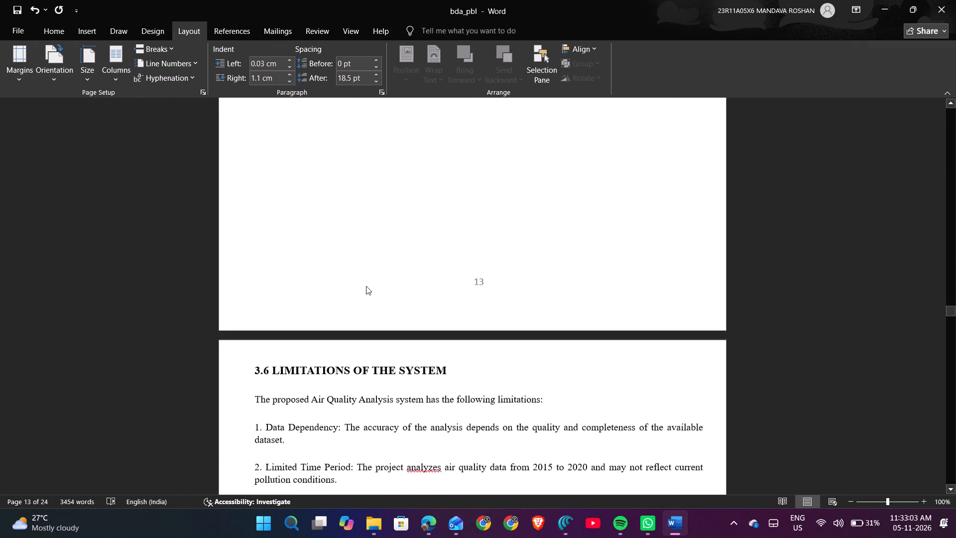
{"action": "scroll", "coordinate": [366, 286], "scroll_direction": "down", "scroll_amount": 2}
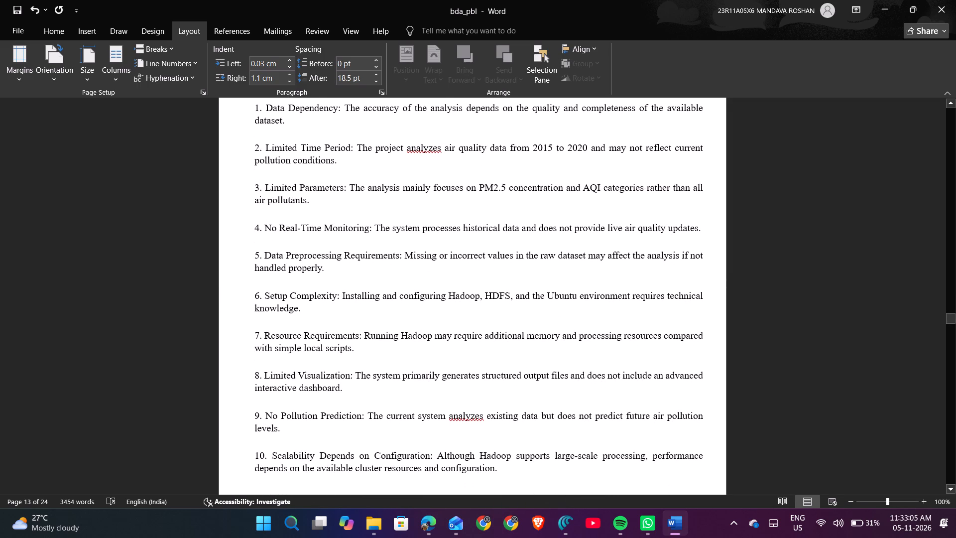
{"action": "scroll", "coordinate": [366, 286], "scroll_direction": "down", "scroll_amount": 3}
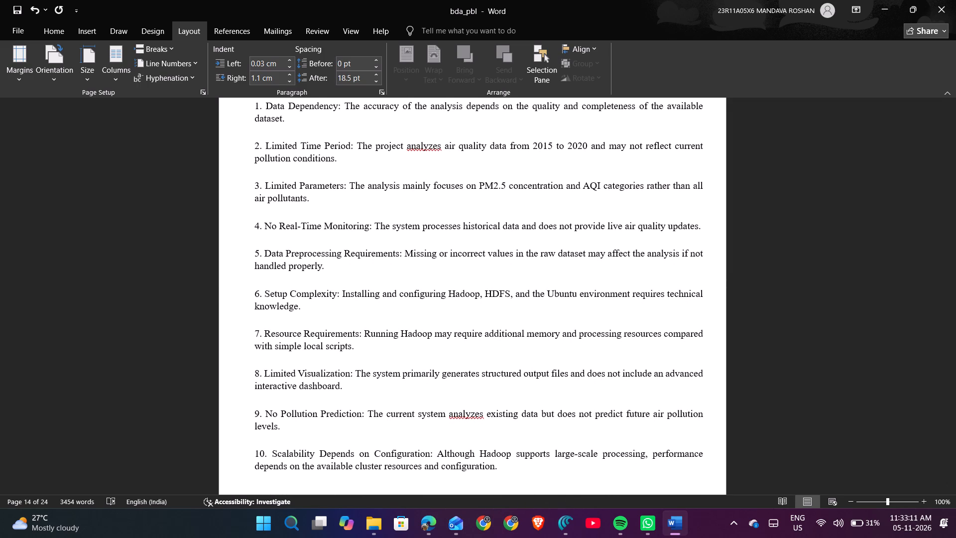
{"action": "scroll", "coordinate": [366, 286], "scroll_direction": "down", "scroll_amount": 1}
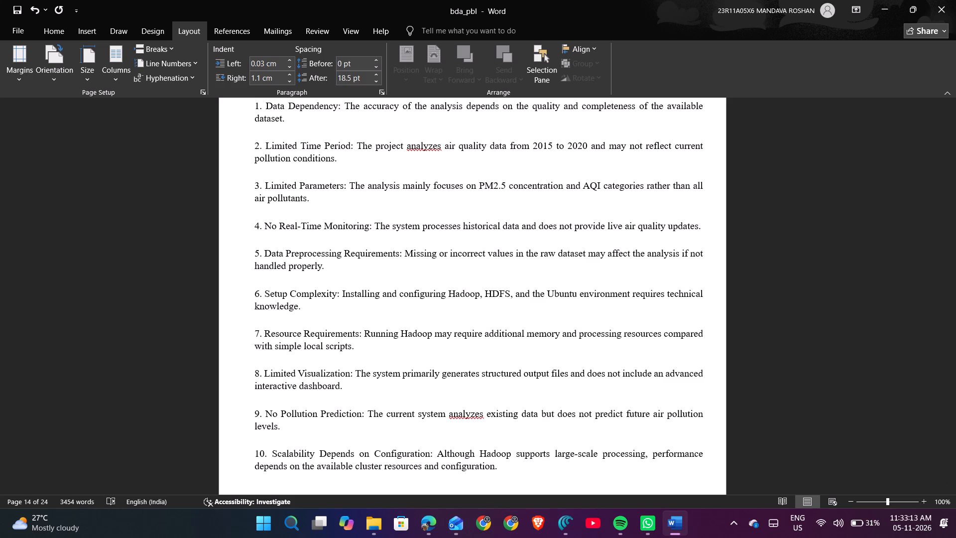
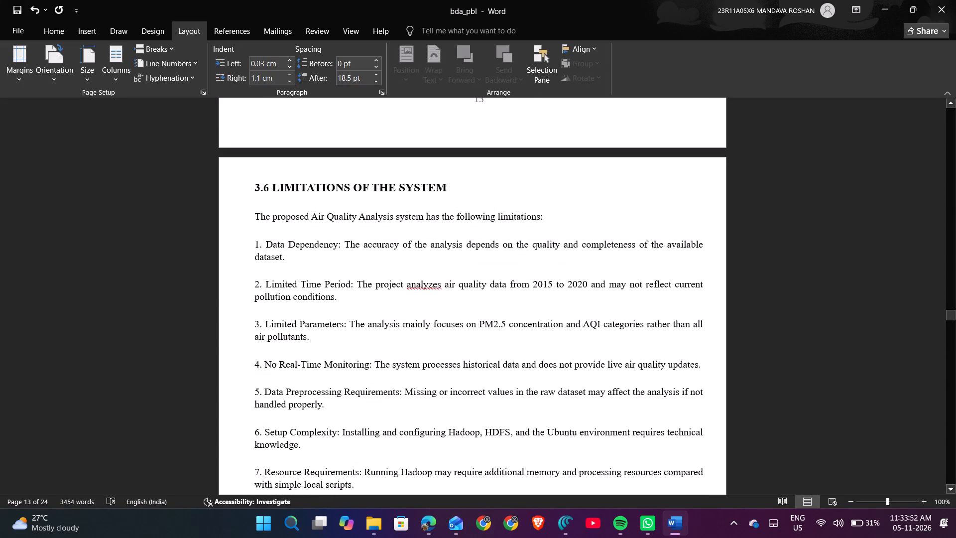
Set the right indent of the section 3.6 Limitations body text, from its introductory line through item 10, to 0.9 cm and save the document.
{"action": "left_click_drag", "start_coordinate": [254, 211], "coordinate": [356, 380]}
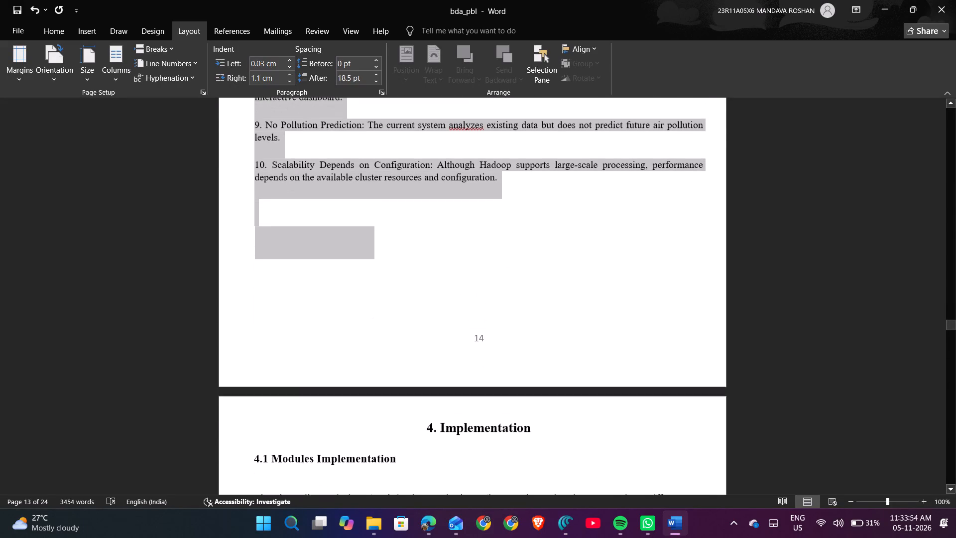
{"action": "left_click_drag", "start_coordinate": [356, 380], "coordinate": [497, 185]}
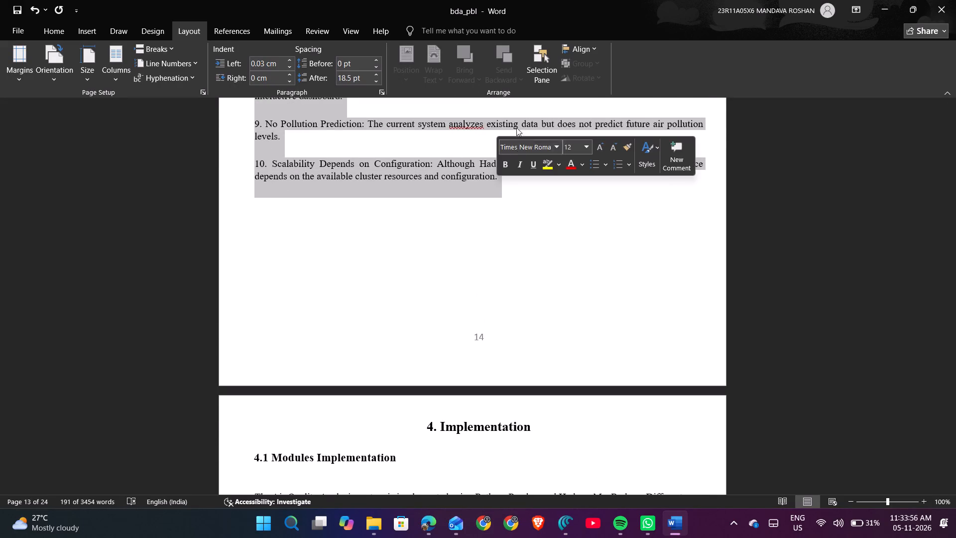
{"action": "left_click", "coordinate": [291, 76]}
{"action": "triple_click", "coordinate": [291, 76]}
{"action": "triple_click", "coordinate": [291, 76]}
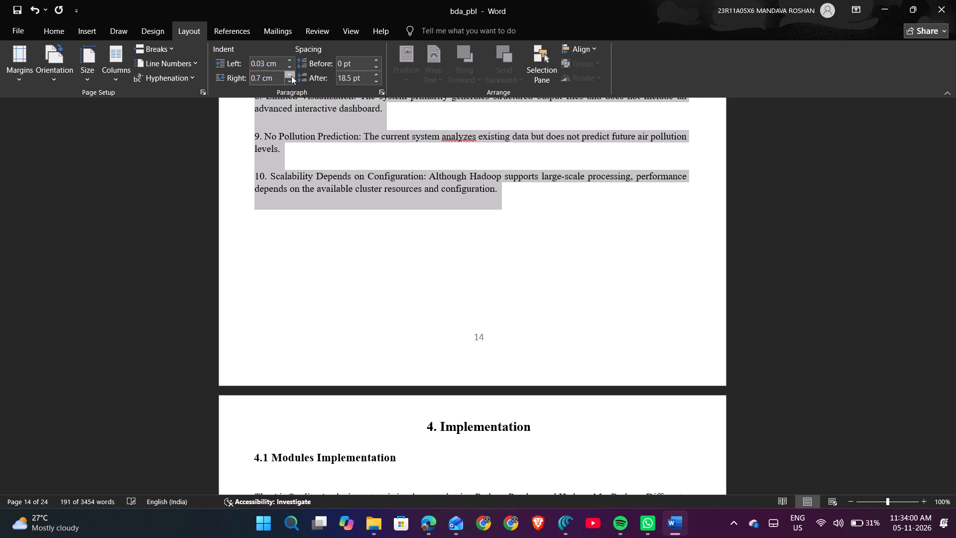
{"action": "left_click", "coordinate": [291, 76]}
{"action": "left_click", "coordinate": [291, 76]}
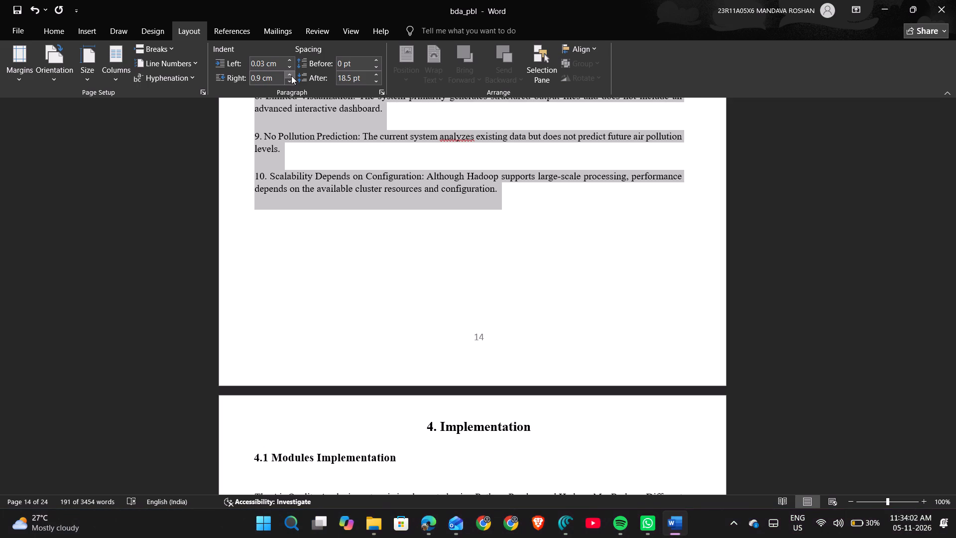
{"action": "scroll", "coordinate": [357, 213], "scroll_direction": "up", "scroll_amount": 1}
{"action": "left_click", "coordinate": [357, 213]}
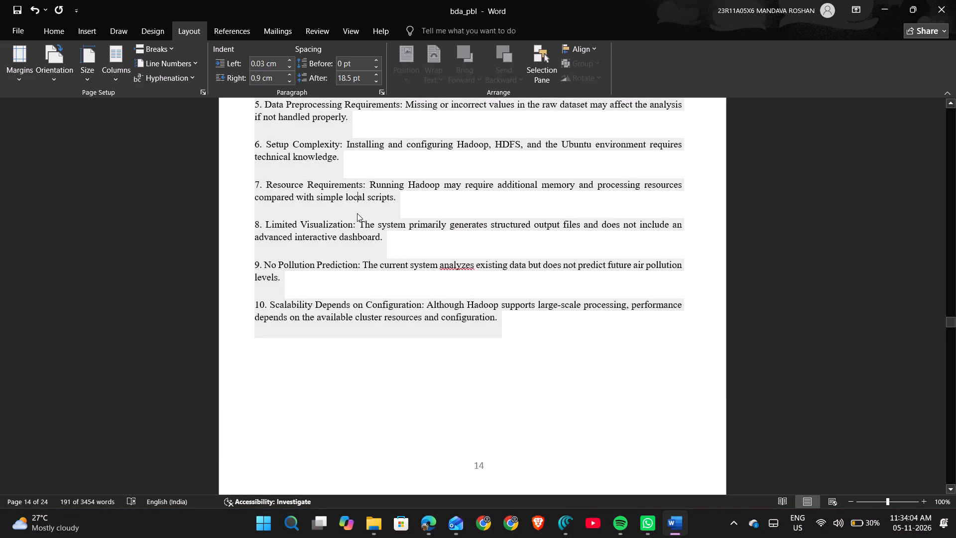
{"action": "key", "text": "ctrl+s"}
Set the right indent to 0.9 cm for the section 4.1 text, from its introductory paragraph through the first paragraph of 4.1.2 Data Storage Module.
{"action": "scroll", "coordinate": [357, 213], "scroll_direction": "down", "scroll_amount": 1}
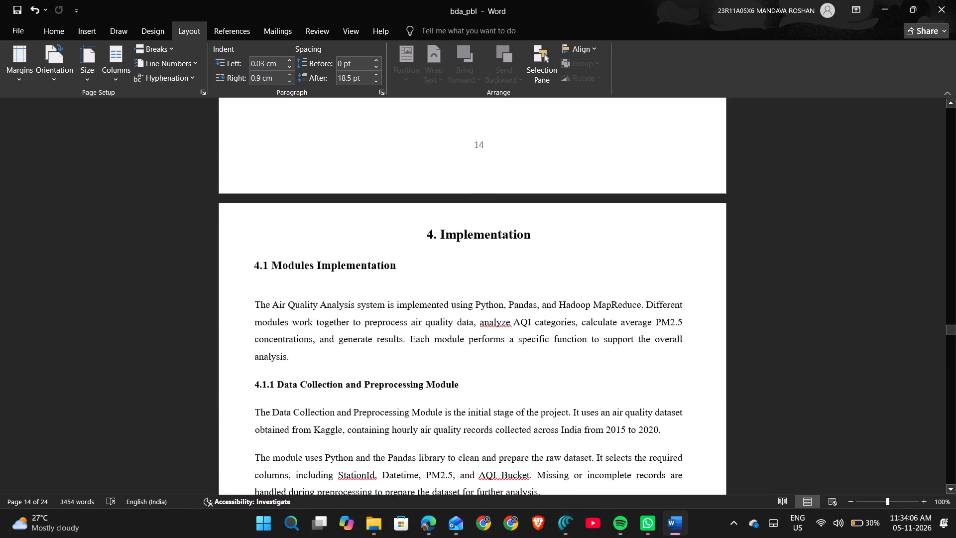
{"action": "scroll", "coordinate": [357, 213], "scroll_direction": "down", "scroll_amount": 1}
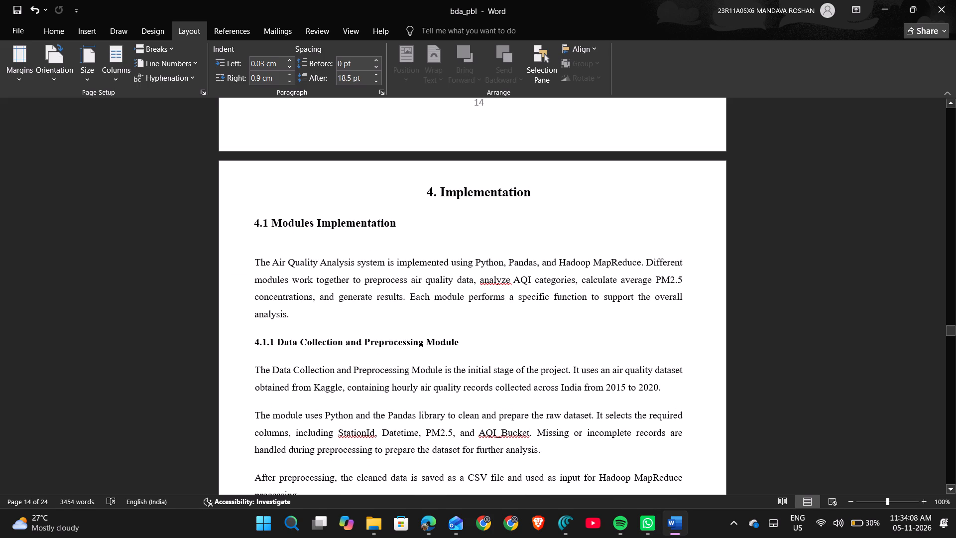
{"action": "left_click_drag", "start_coordinate": [254, 257], "coordinate": [337, 469]}
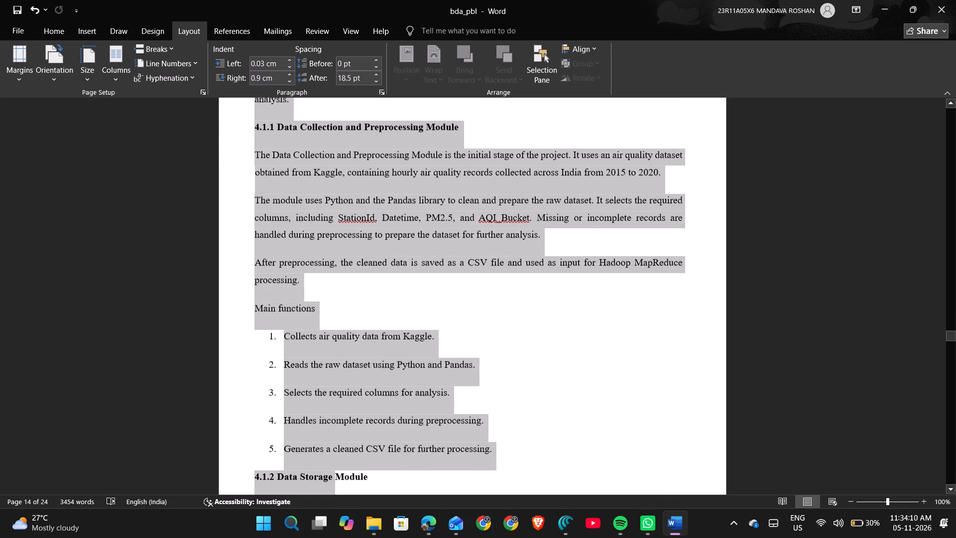
{"action": "left_click_drag", "start_coordinate": [337, 469], "coordinate": [348, 435]}
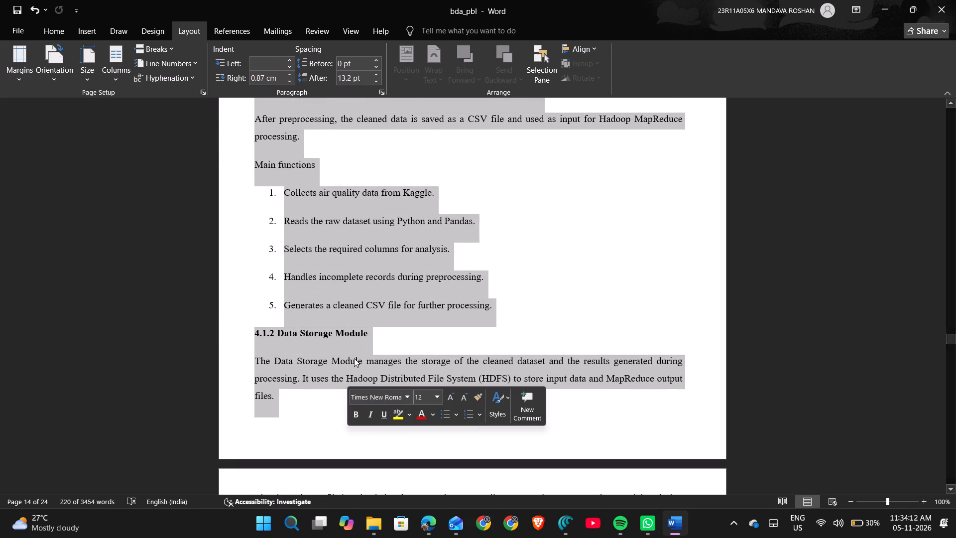
{"action": "left_click", "coordinate": [292, 73]}
Examine the text width of the remaining pages, from 4.1.2 Data Storage Module through 6. References, for inconsistent right indents.
{"action": "scroll", "coordinate": [397, 291], "scroll_direction": "down", "scroll_amount": 1}
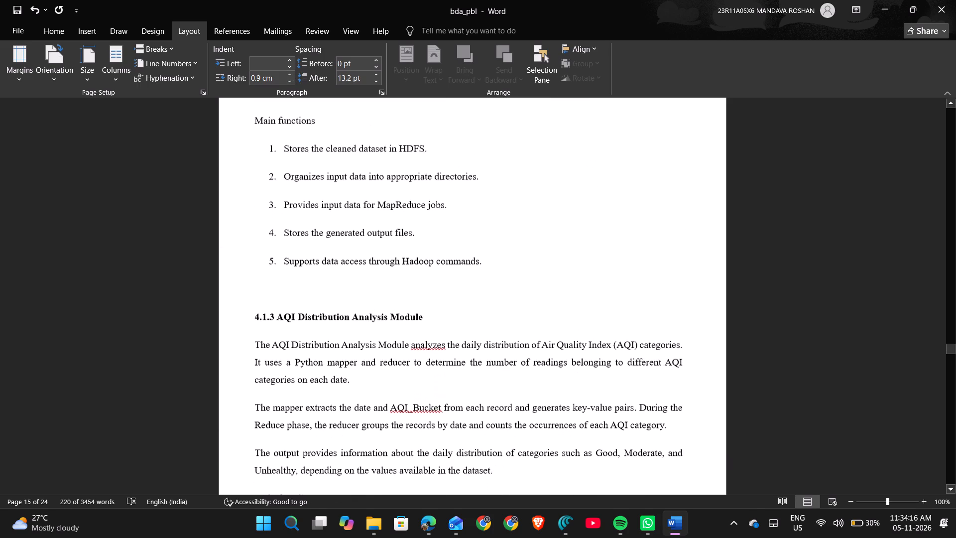
{"action": "scroll", "coordinate": [397, 291], "scroll_direction": "down", "scroll_amount": 1}
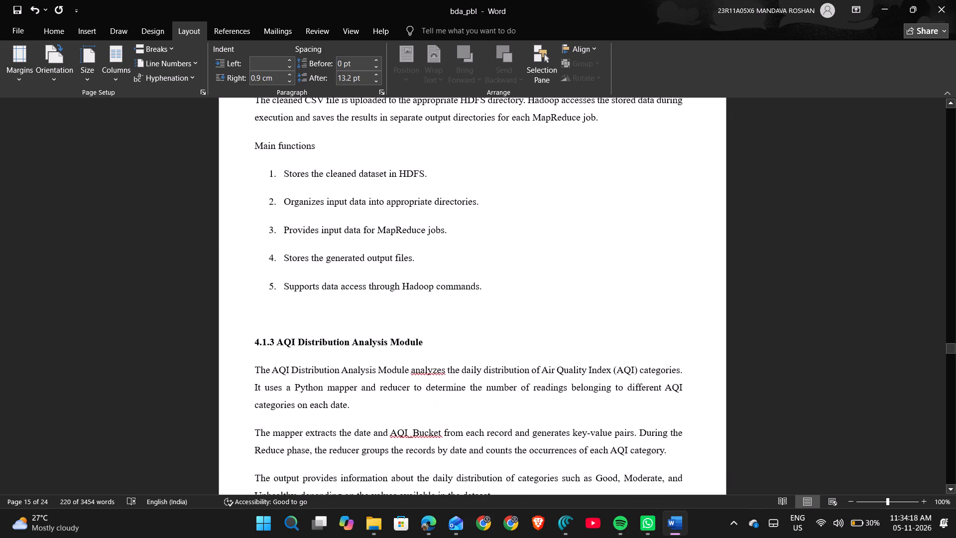
{"action": "scroll", "coordinate": [397, 291], "scroll_direction": "down", "scroll_amount": 3}
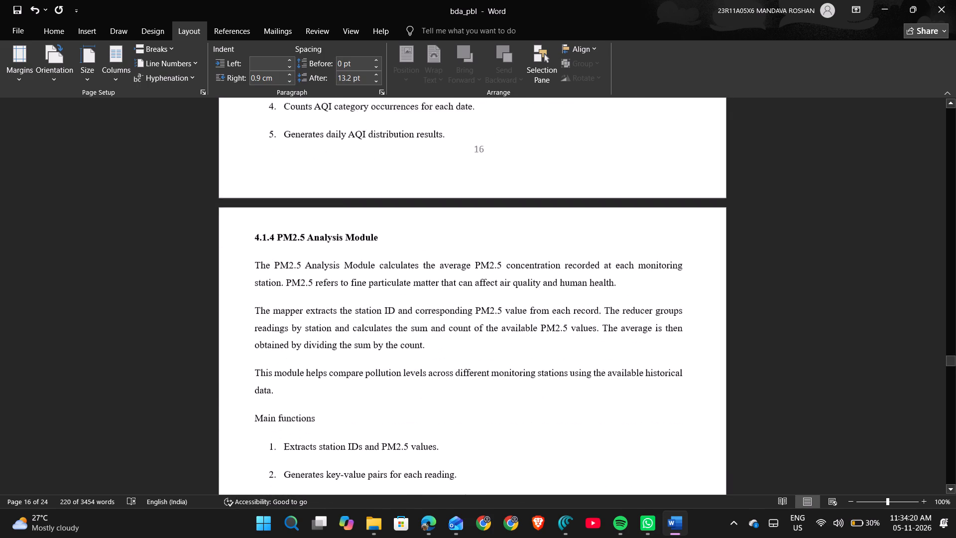
{"action": "scroll", "coordinate": [397, 291], "scroll_direction": "down", "scroll_amount": 3}
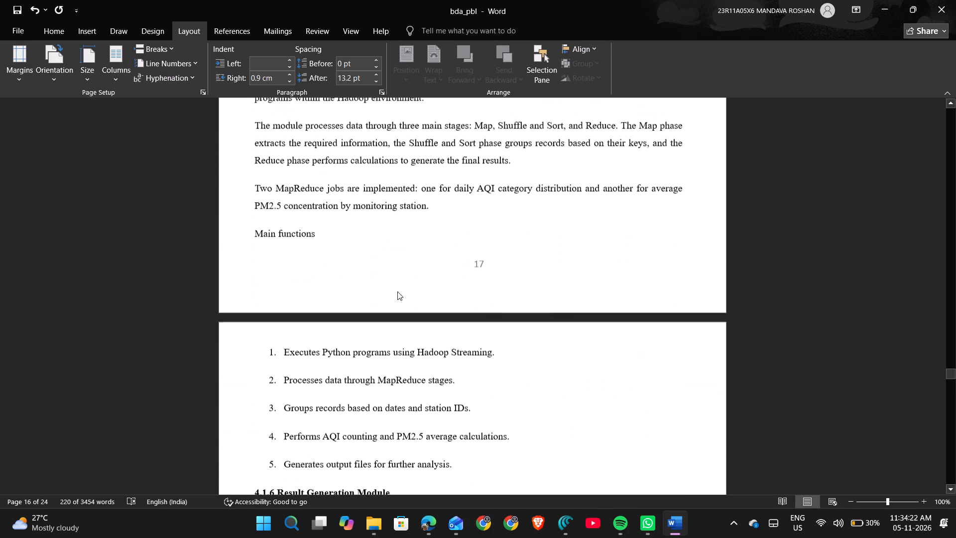
{"action": "scroll", "coordinate": [397, 291], "scroll_direction": "down", "scroll_amount": 4}
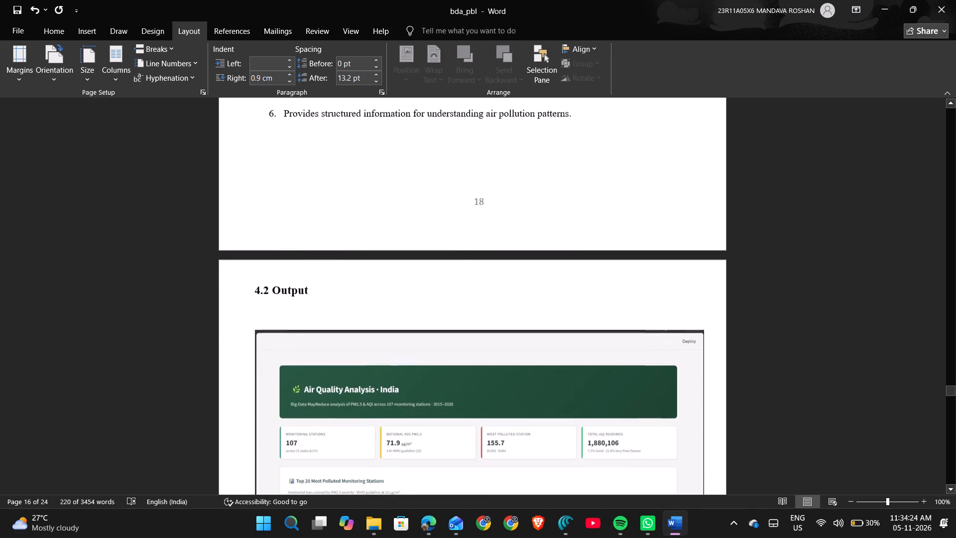
{"action": "scroll", "coordinate": [397, 291], "scroll_direction": "down", "scroll_amount": 3}
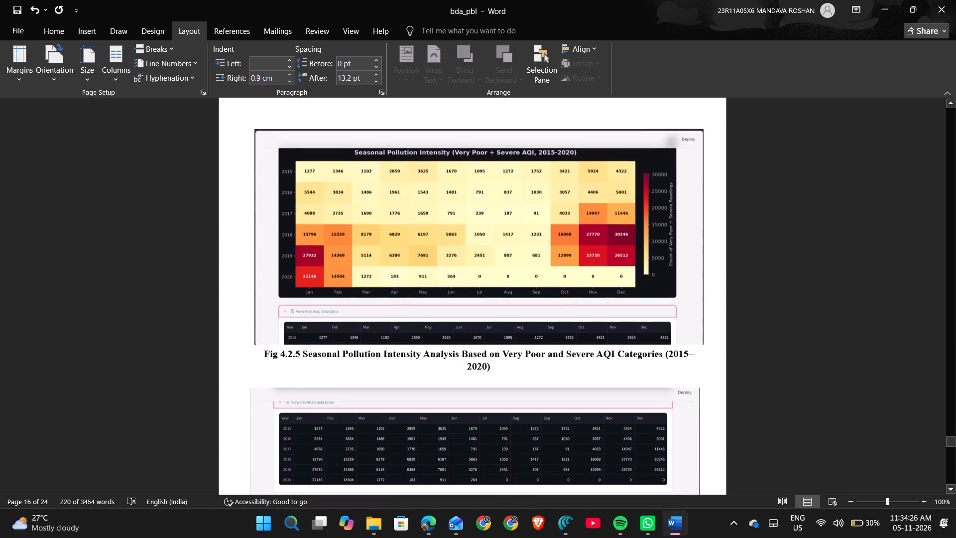
{"action": "scroll", "coordinate": [397, 291], "scroll_direction": "down", "scroll_amount": 5}
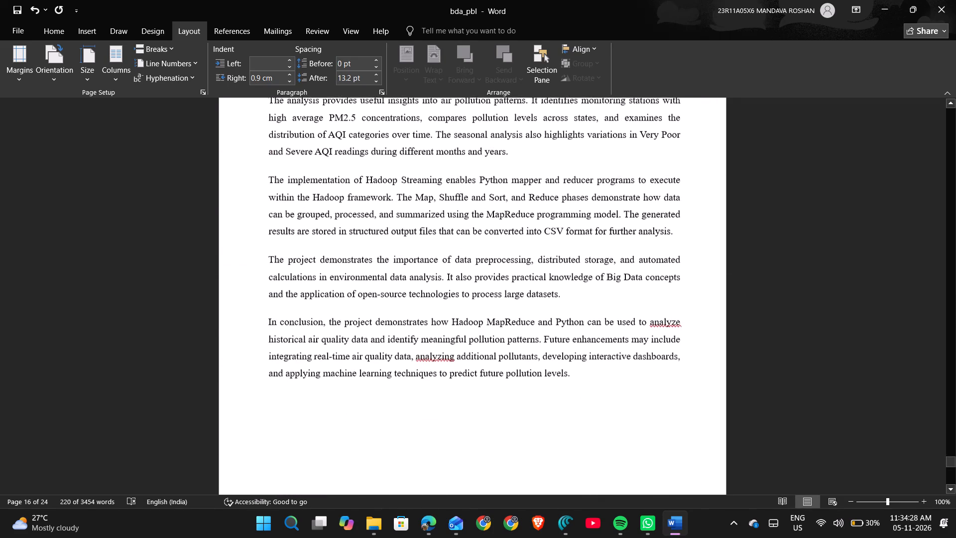
{"action": "scroll", "coordinate": [397, 291], "scroll_direction": "down", "scroll_amount": 1}
{"action": "scroll", "coordinate": [397, 291], "scroll_direction": "right", "scroll_amount": 1}
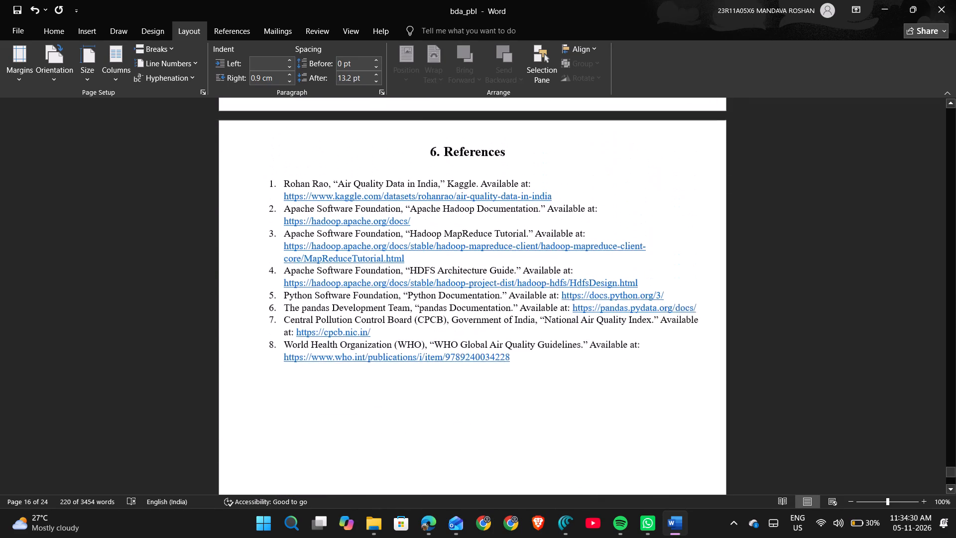
{"action": "scroll", "coordinate": [397, 291], "scroll_direction": "right", "scroll_amount": 1}
Set the right indent of all eight entries in the 6. References list to 0.3 cm and save the document.
{"action": "left_click_drag", "start_coordinate": [516, 374], "coordinate": [505, 368]}
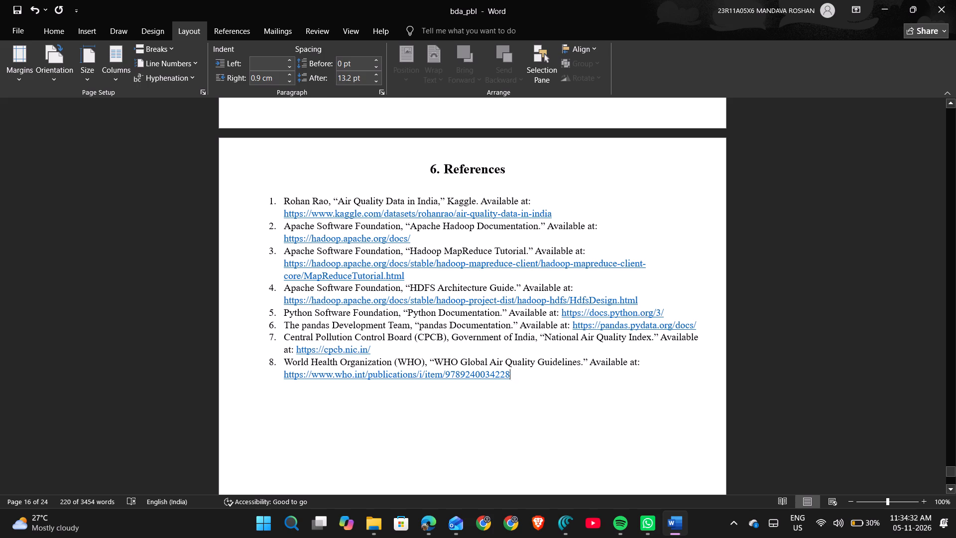
{"action": "left_click_drag", "start_coordinate": [505, 368], "coordinate": [267, 203]}
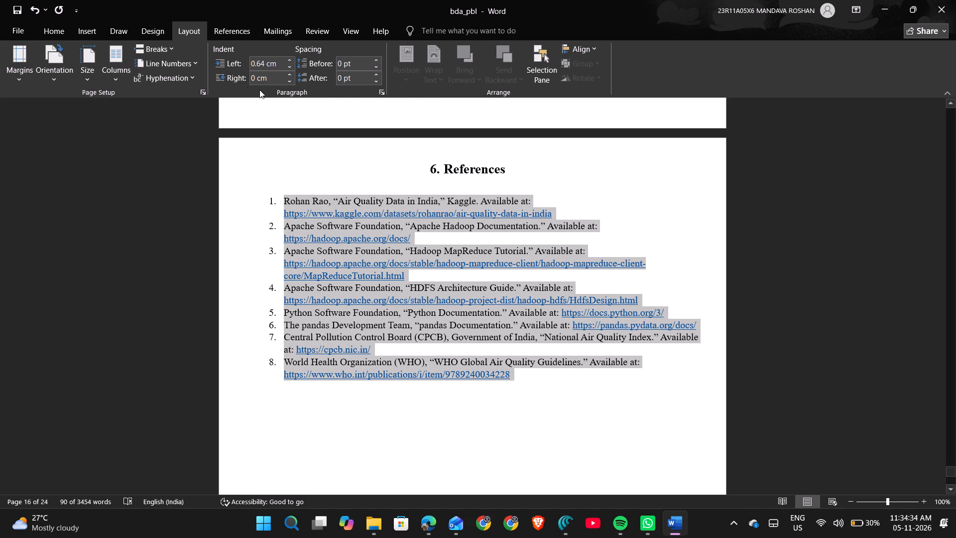
{"action": "left_click", "coordinate": [290, 75]}
{"action": "left_click", "coordinate": [290, 75]}
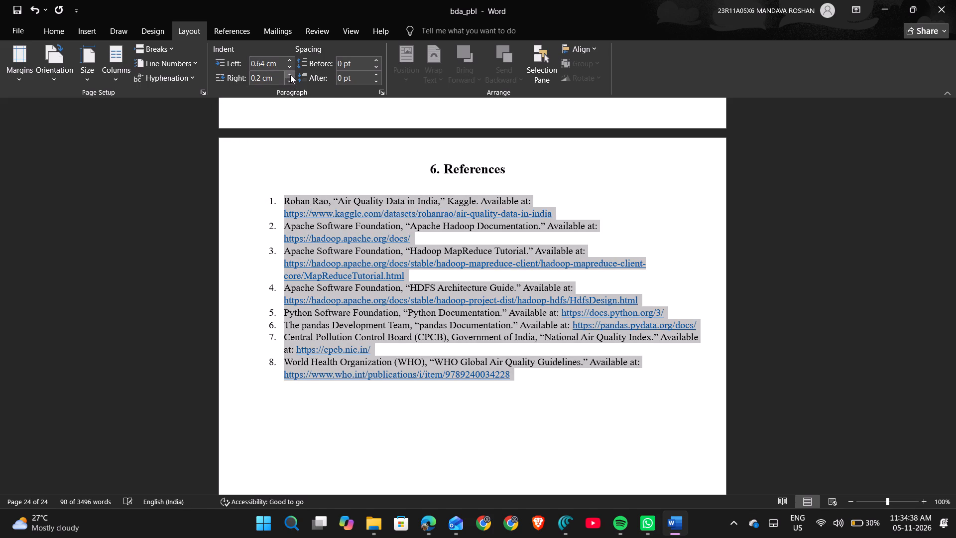
{"action": "left_click", "coordinate": [290, 75]}
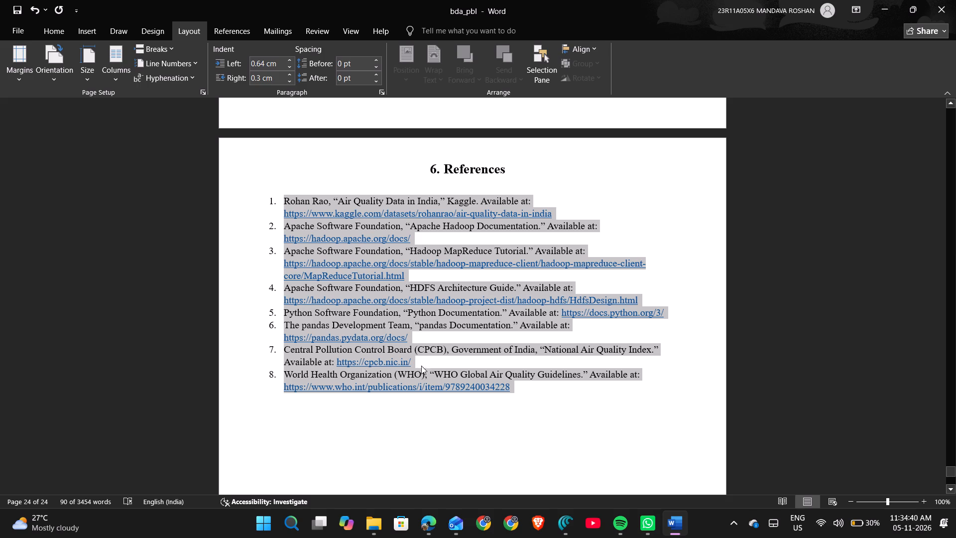
{"action": "left_click", "coordinate": [449, 412]}
{"action": "key", "text": "ctrl+s"}
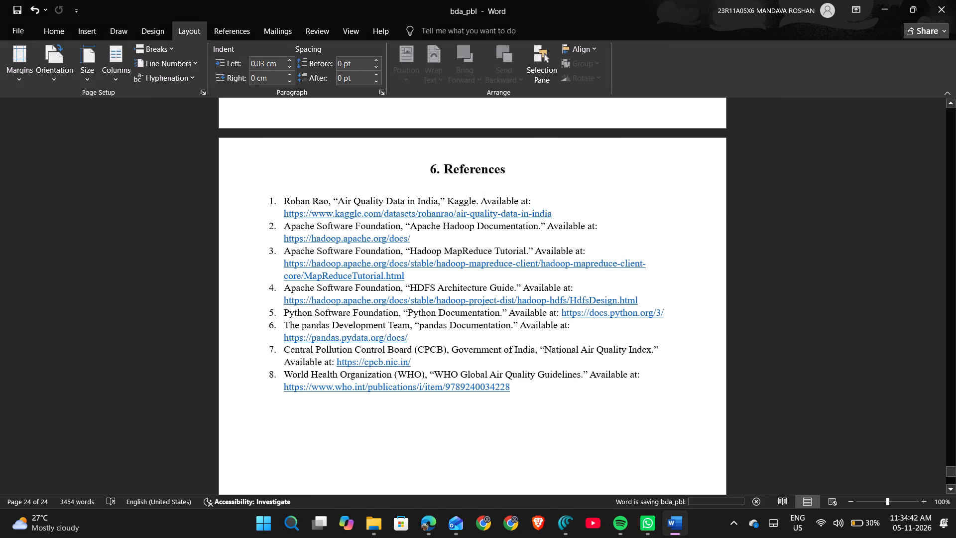
{"action": "key", "text": "ctrl+s"}
Review the page layout backwards from 5. Conclusion through the 4.2 Output figures to 4.1.2 Data Storage Module.
{"action": "scroll", "coordinate": [449, 412], "scroll_direction": "right", "scroll_amount": 1}
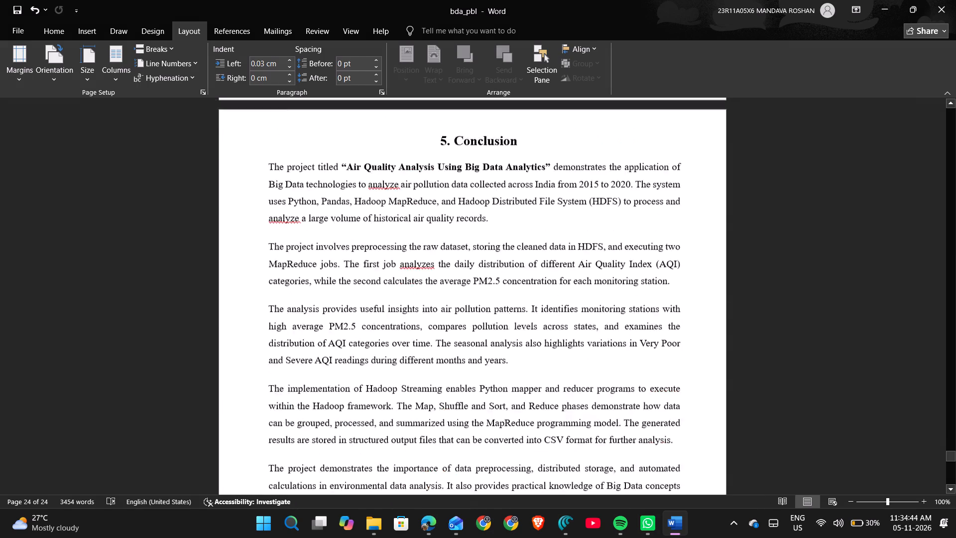
{"action": "scroll", "coordinate": [449, 412], "scroll_direction": "up", "scroll_amount": 4}
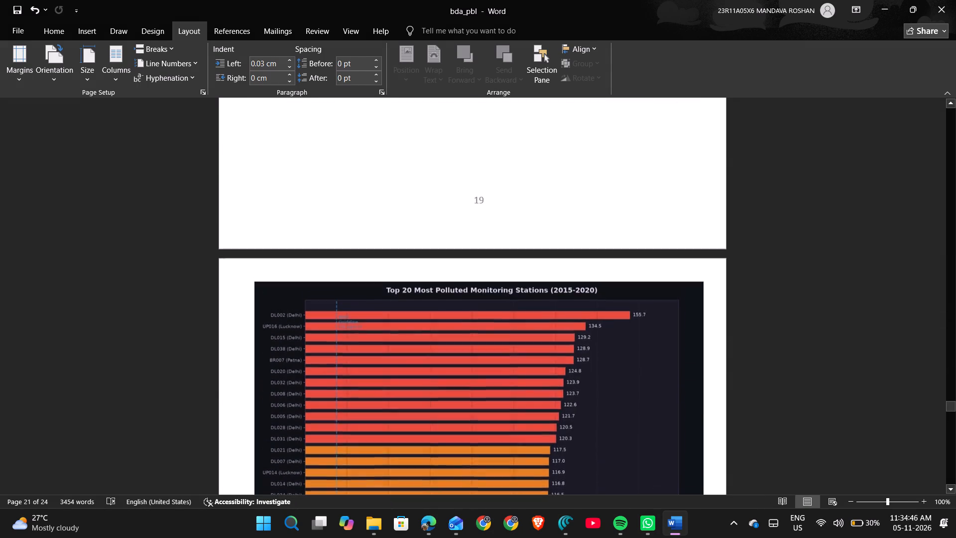
{"action": "scroll", "coordinate": [449, 412], "scroll_direction": "up", "scroll_amount": 6}
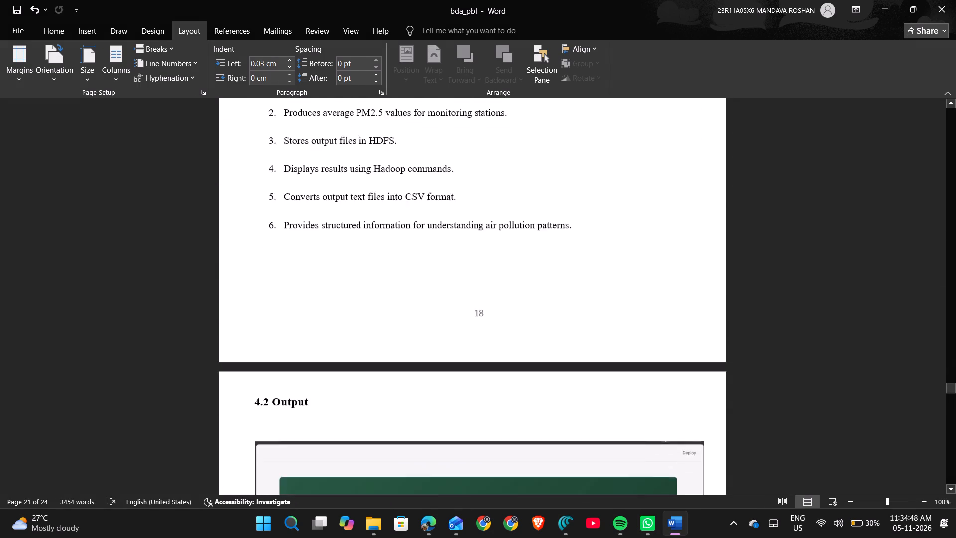
{"action": "scroll", "coordinate": [449, 412], "scroll_direction": "up", "scroll_amount": 4}
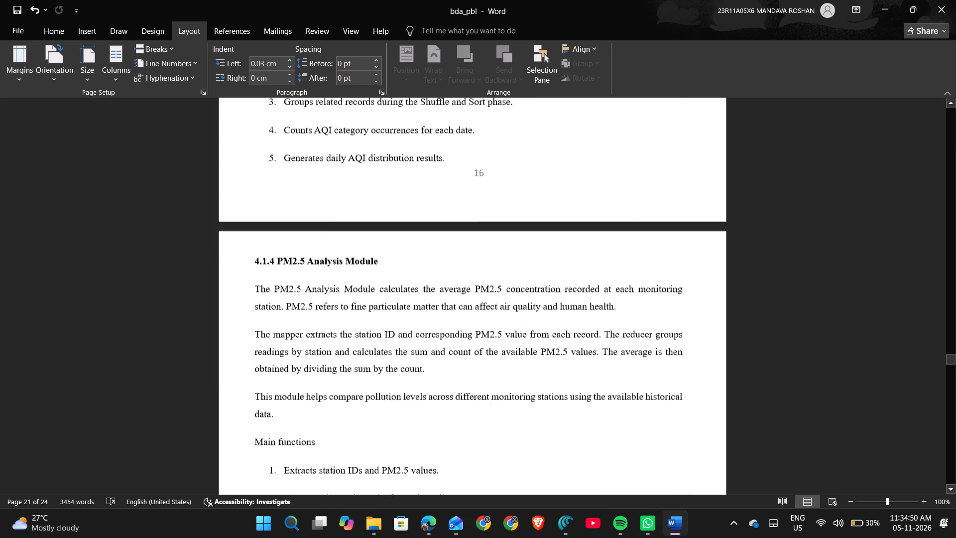
{"action": "scroll", "coordinate": [449, 412], "scroll_direction": "up", "scroll_amount": 6}
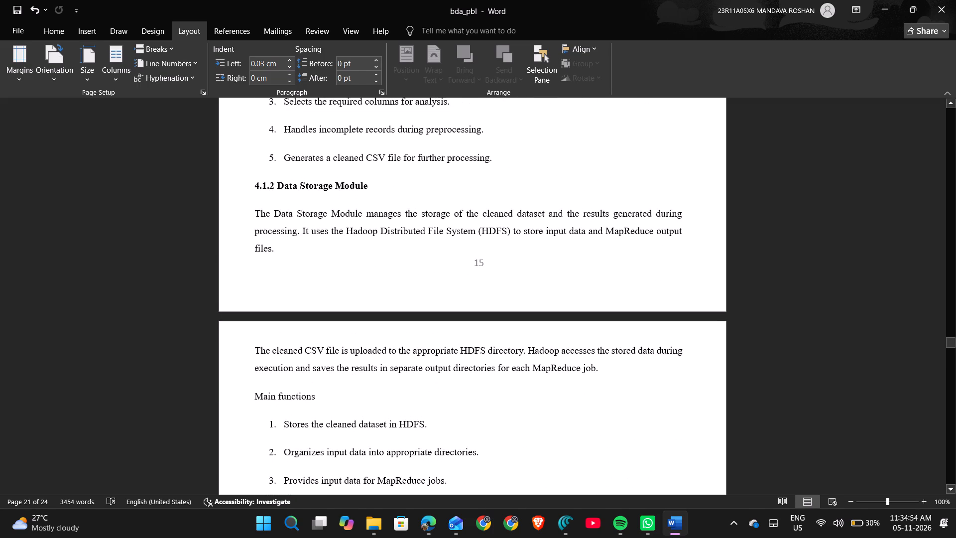
Save the report document.
{"action": "key", "text": "ctrl+s"}
{"action": "key", "text": "ctrl+s"}
{"action": "key", "text": "ctrl+s"}
Check the report's pages in the print preview, then return to the document without printing.
{"action": "key", "text": "ctrl+p"}
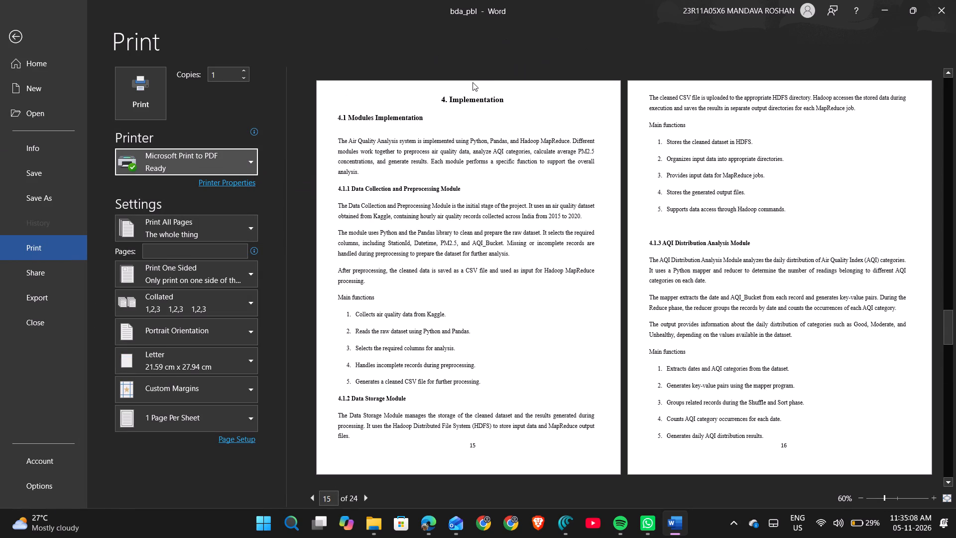
{"action": "key", "text": "Escape"}
Save the report document again from the 5. Conclusion page.
{"action": "scroll", "coordinate": [350, 233], "scroll_direction": "up", "scroll_amount": 4}
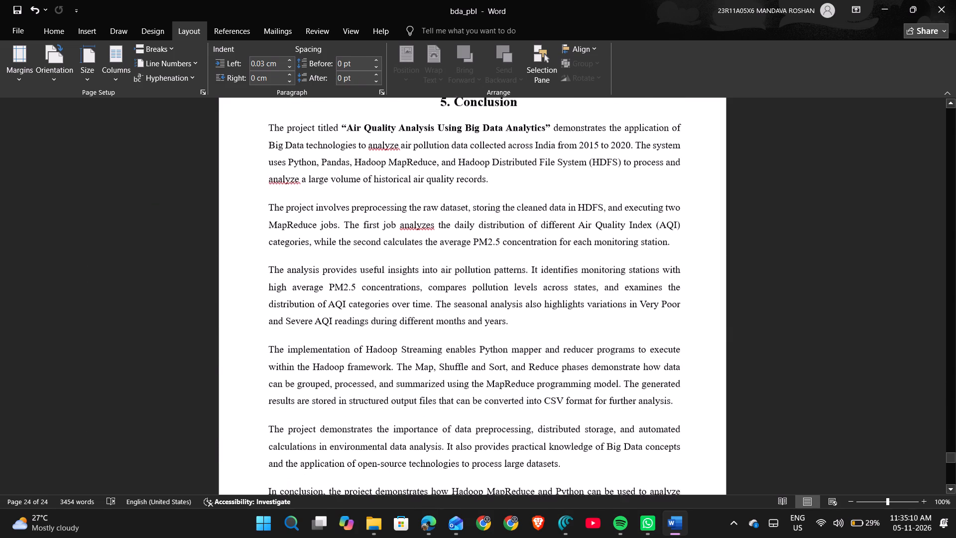
{"action": "key", "text": "ctrl+s"}
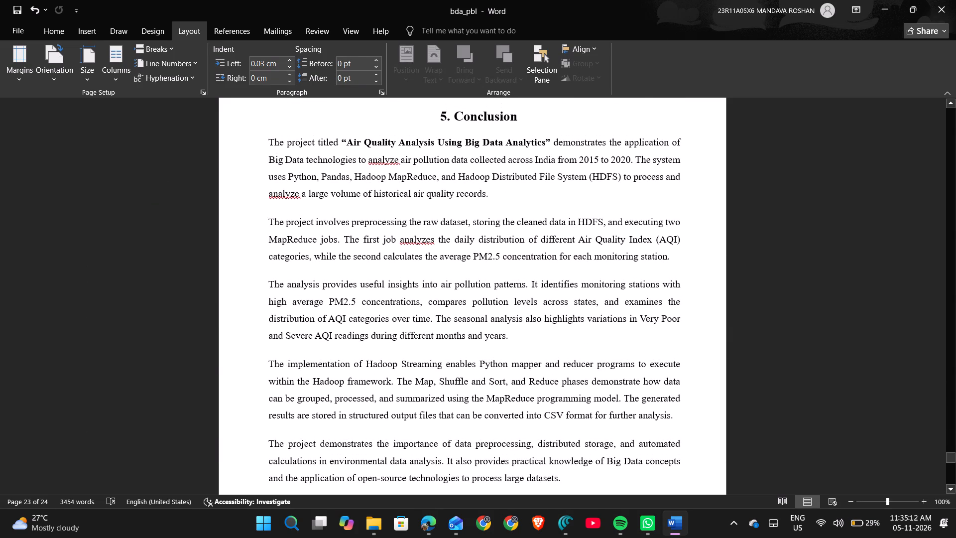
{"action": "left_click", "coordinate": [16, 10]}
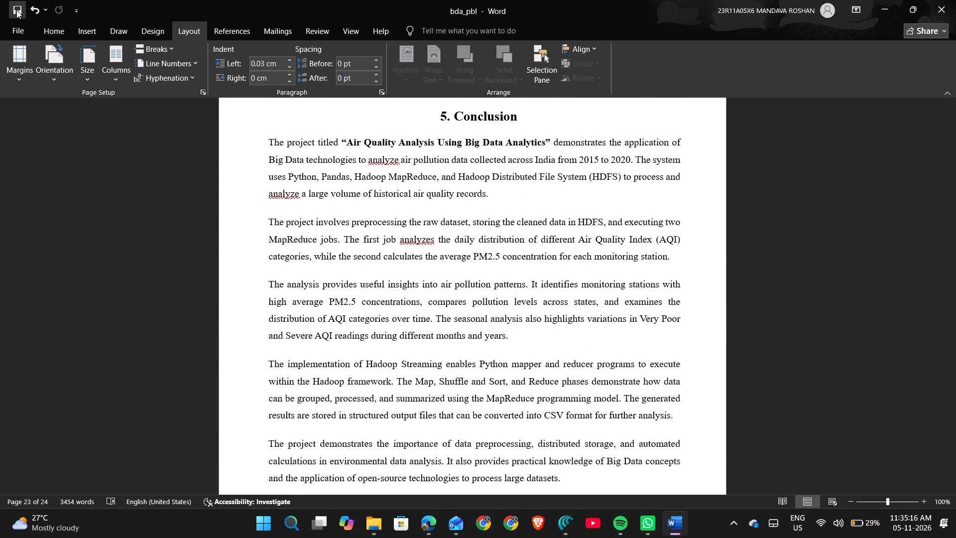
Open the Save As locations for the report.
{"action": "left_click", "coordinate": [25, 29]}
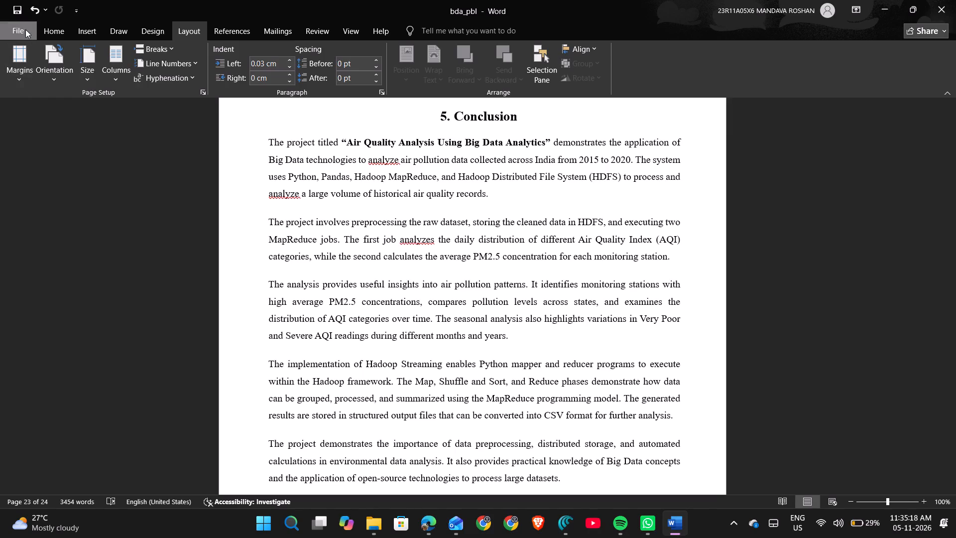
{"action": "left_click", "coordinate": [46, 195]}
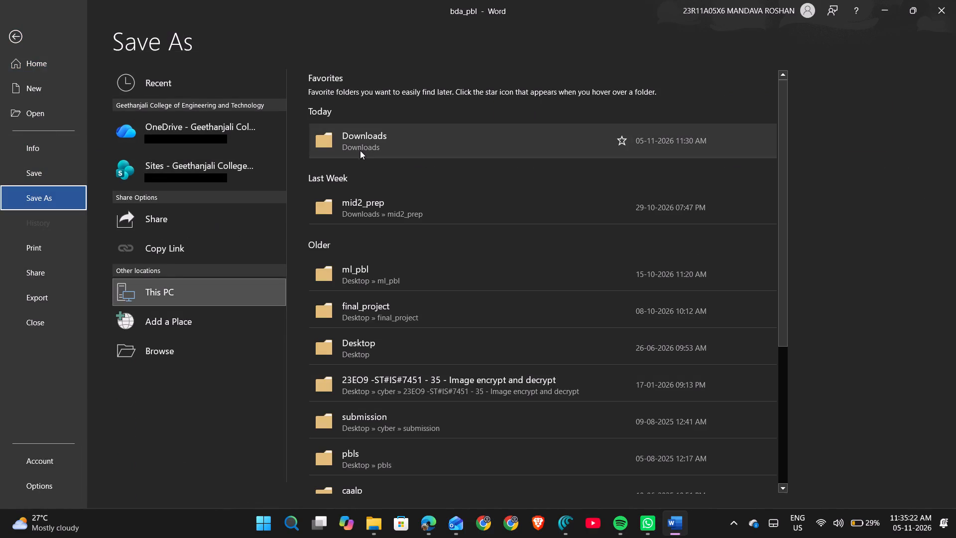
Save the report as a PDF named bda_pbl in the Downloads folder.
{"action": "left_click", "coordinate": [364, 148]}
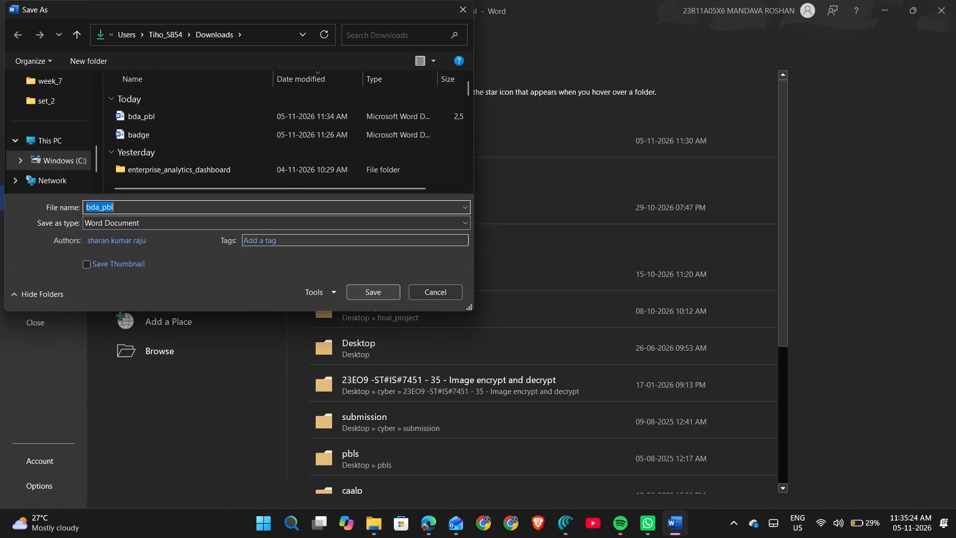
{"action": "left_click", "coordinate": [304, 223]}
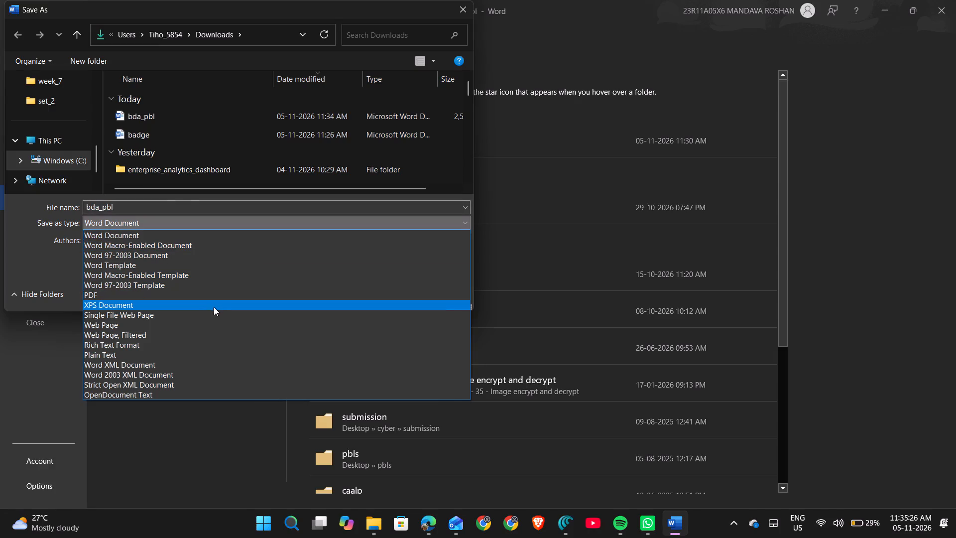
{"action": "left_click", "coordinate": [220, 298]}
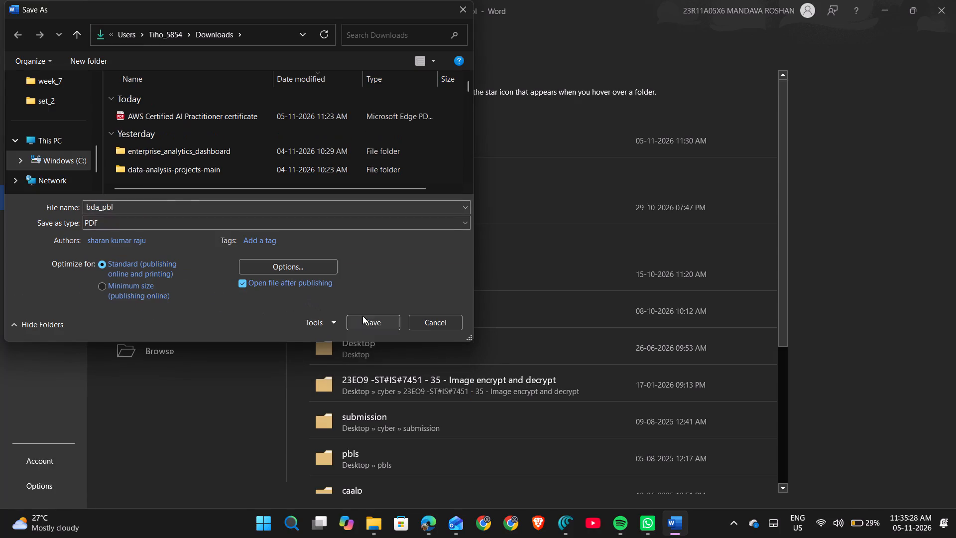
{"action": "left_click", "coordinate": [369, 316]}
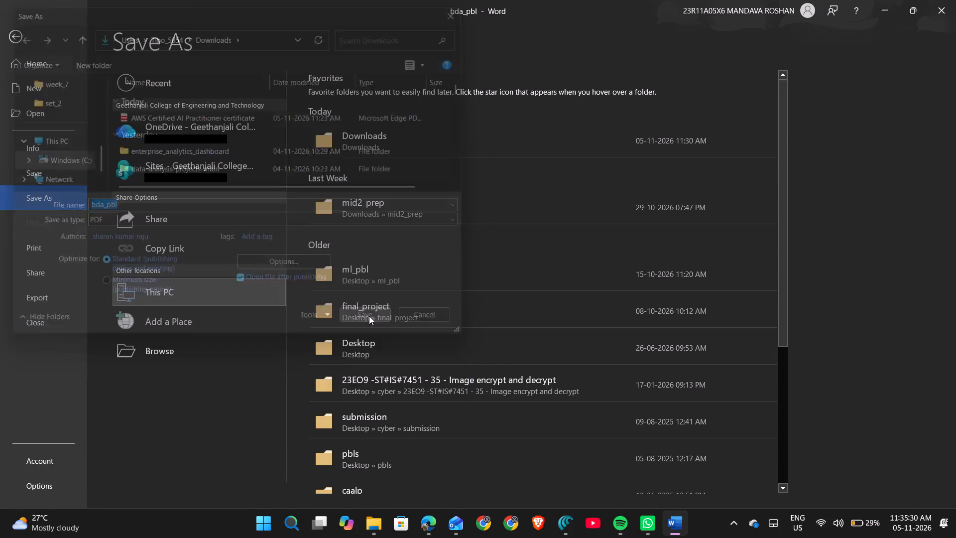
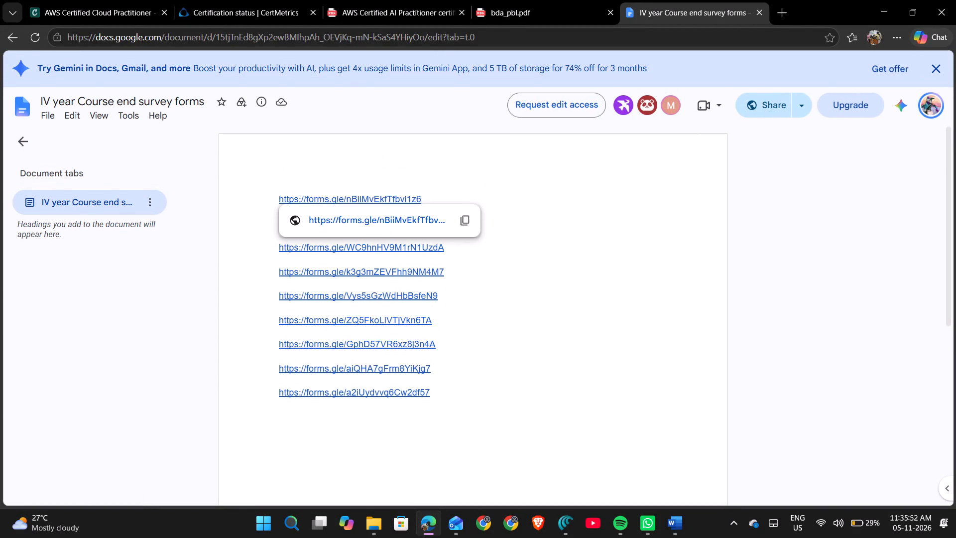
Switch to the bda_pbl.pdf report and look through its pages from the cover to the end of the References.
{"action": "left_click", "coordinate": [527, 0]}
{"action": "scroll", "coordinate": [468, 145], "scroll_direction": "down", "scroll_amount": 3}
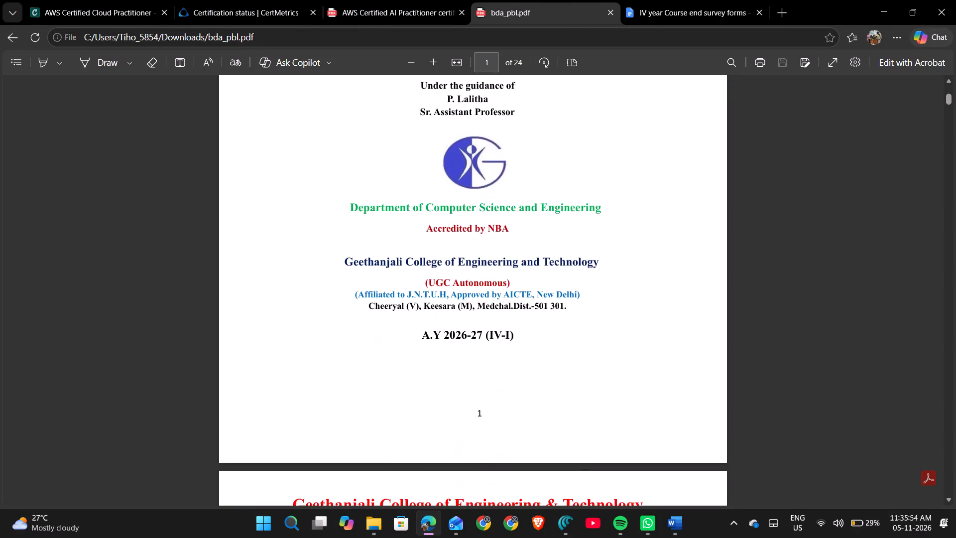
{"action": "scroll", "coordinate": [468, 145], "scroll_direction": "down", "scroll_amount": 16}
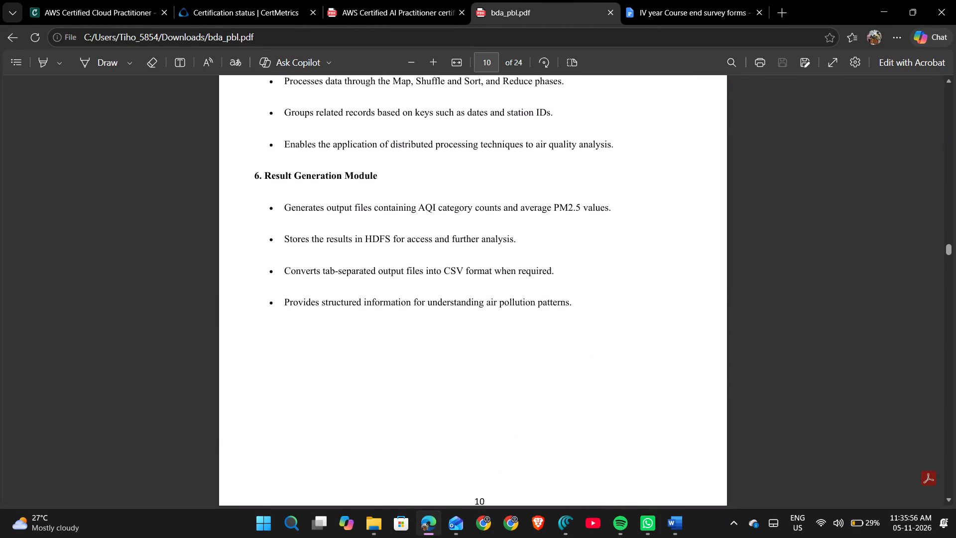
{"action": "scroll", "coordinate": [468, 145], "scroll_direction": "down", "scroll_amount": 11}
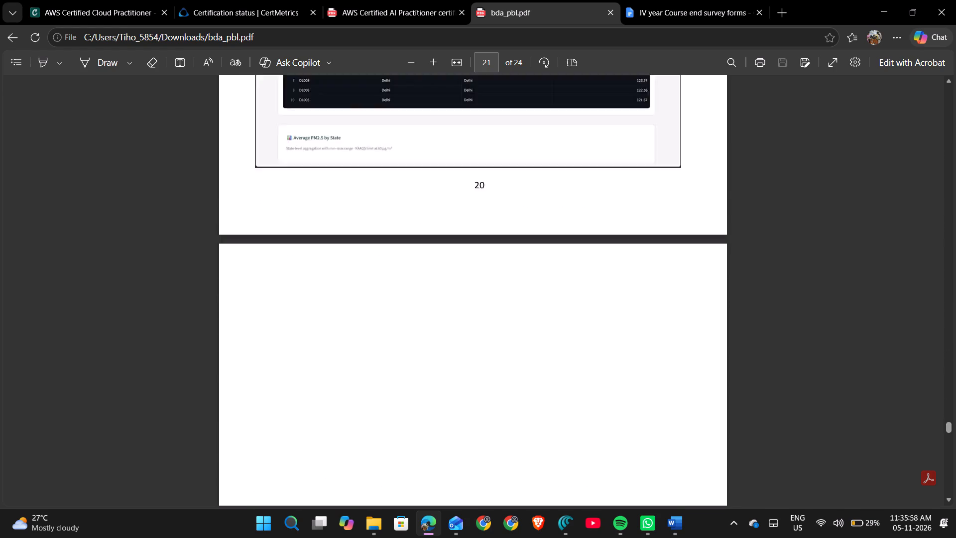
{"action": "scroll", "coordinate": [468, 145], "scroll_direction": "down", "scroll_amount": 9}
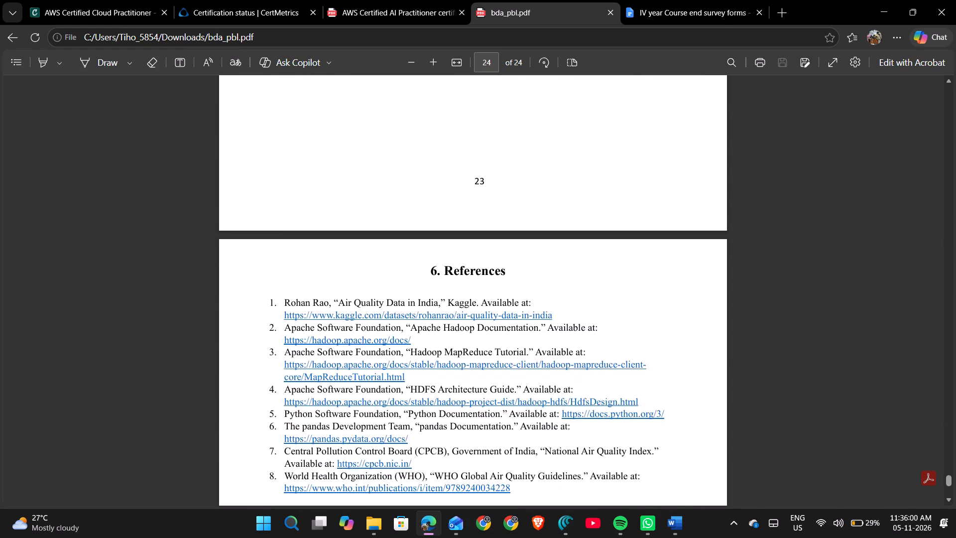
{"action": "scroll", "coordinate": [468, 145], "scroll_direction": "down", "scroll_amount": 5}
Save the bda_pbl.pdf report from the PDF viewer.
{"action": "key", "text": "ctrl+s"}
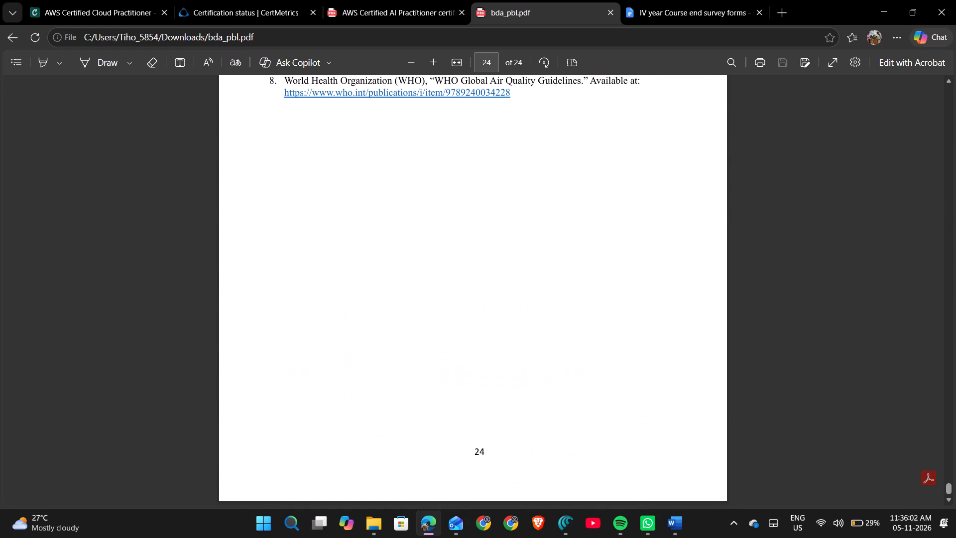